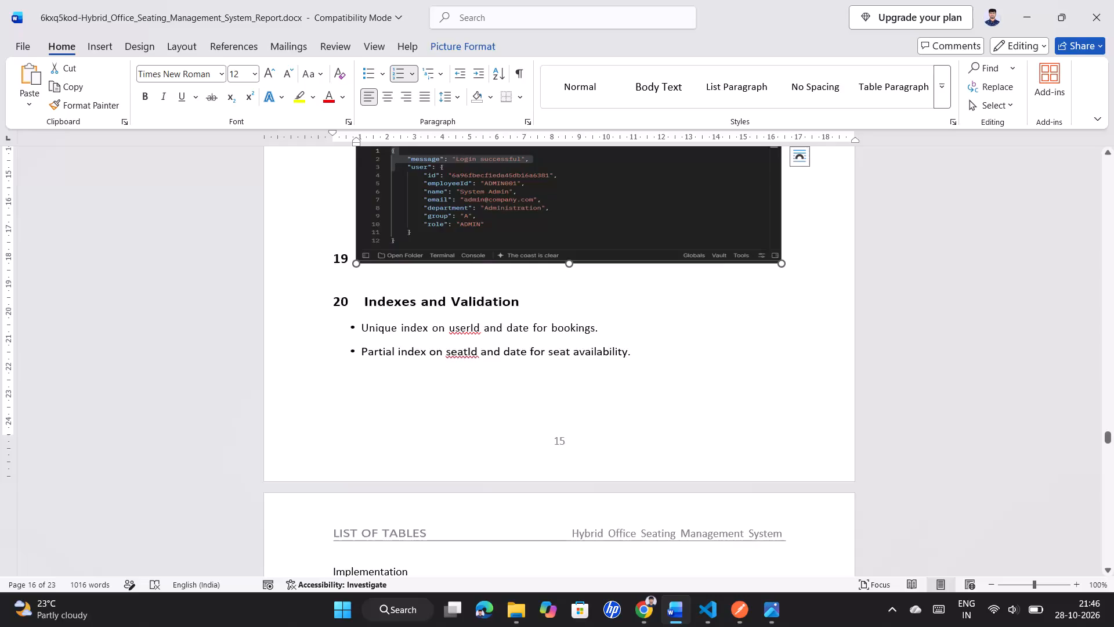
Remove the heading number 19 from the login response screenshot above the Indexes and Validation heading.
scroll(540, 380, up, 2)
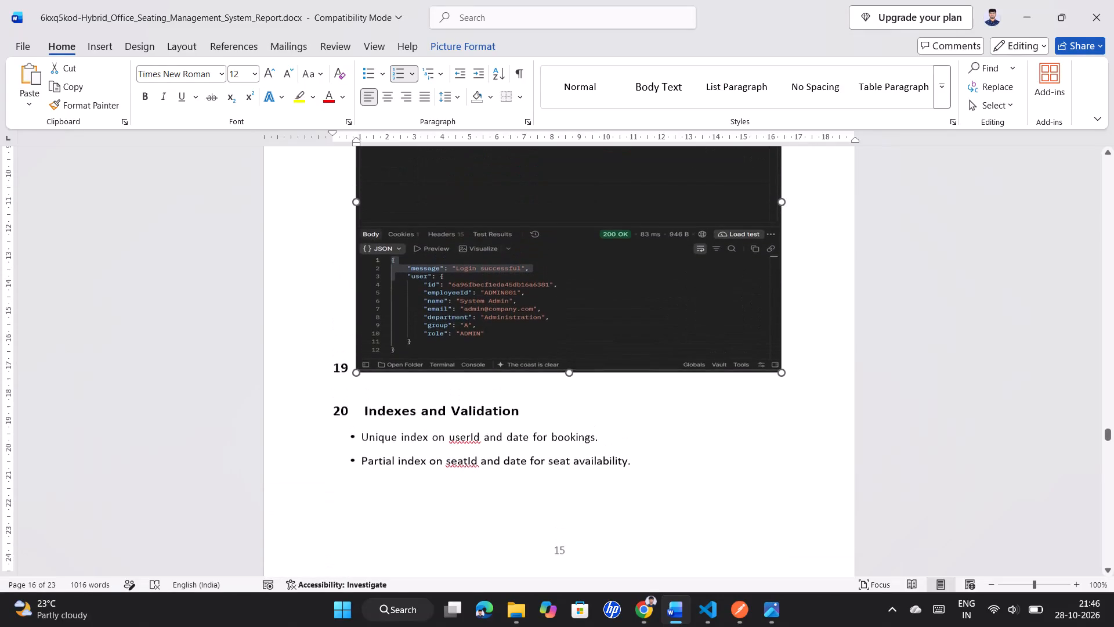
scroll(540, 380, up, 1)
click(349, 439)
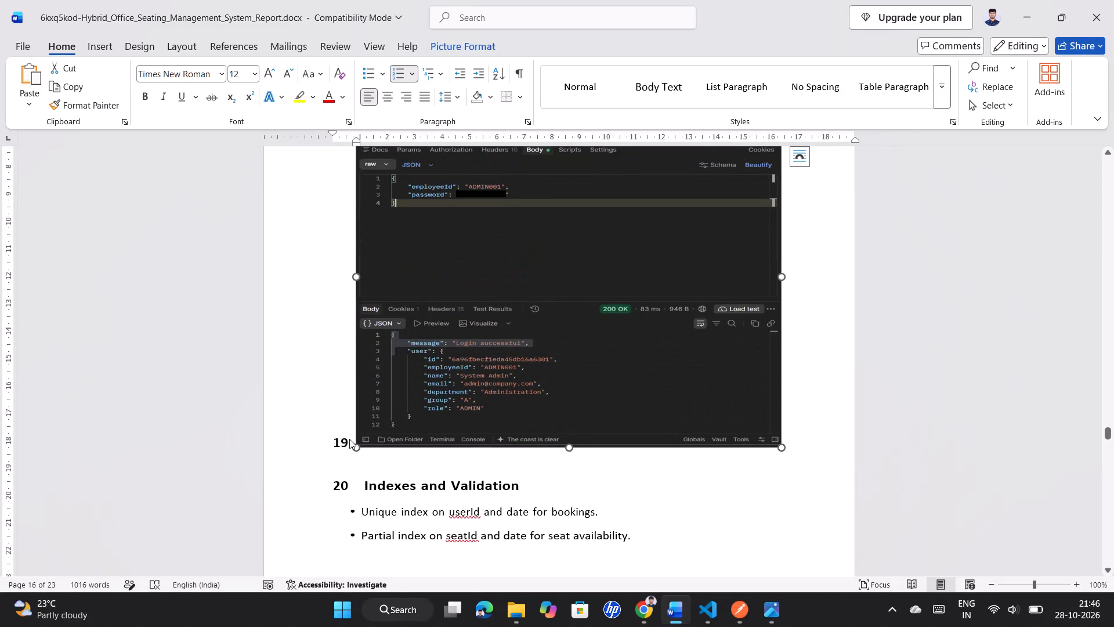
key(BackSpace)
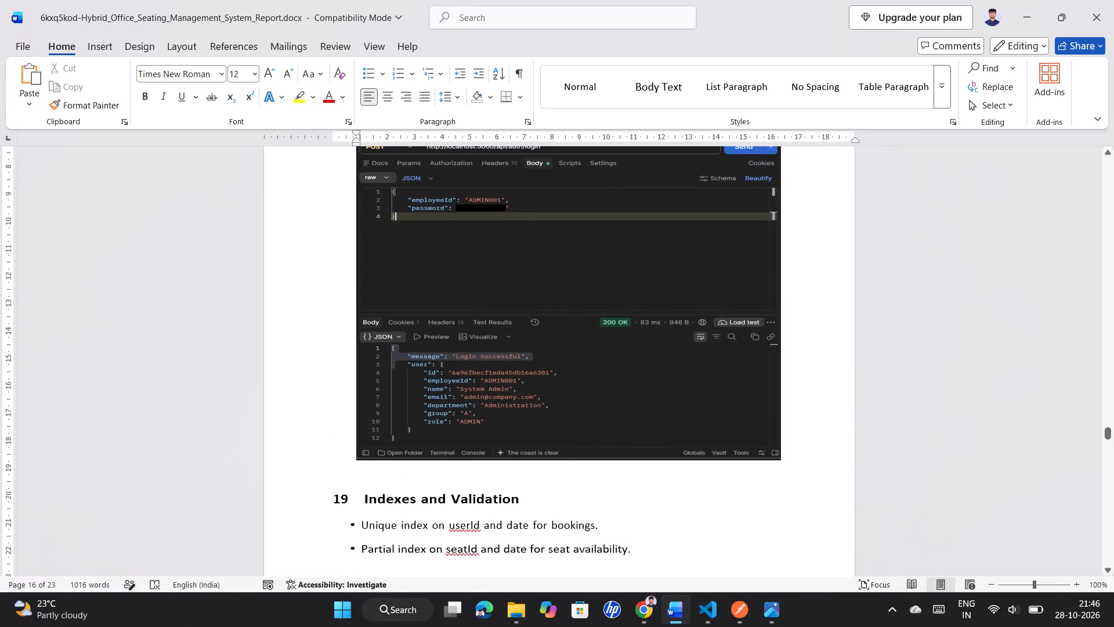
Review the report's Sample Documents section and the collection fields listed under Collections and Field Dictionary.
scroll(465, 389, down, 2)
scroll(465, 389, up, 4)
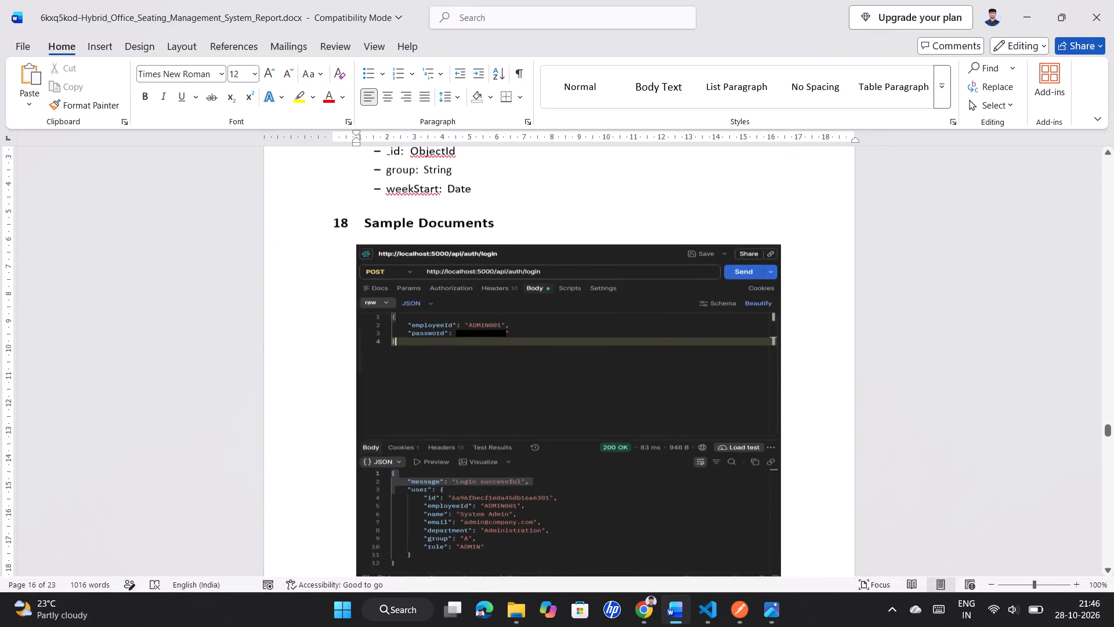
scroll(465, 389, up, 2)
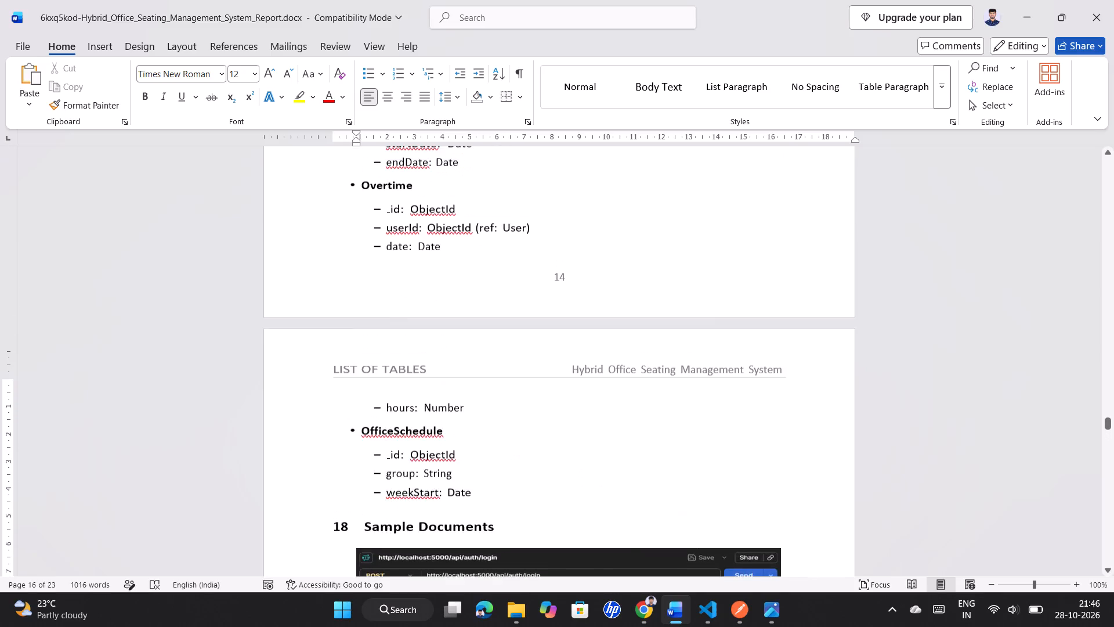
scroll(465, 389, up, 2)
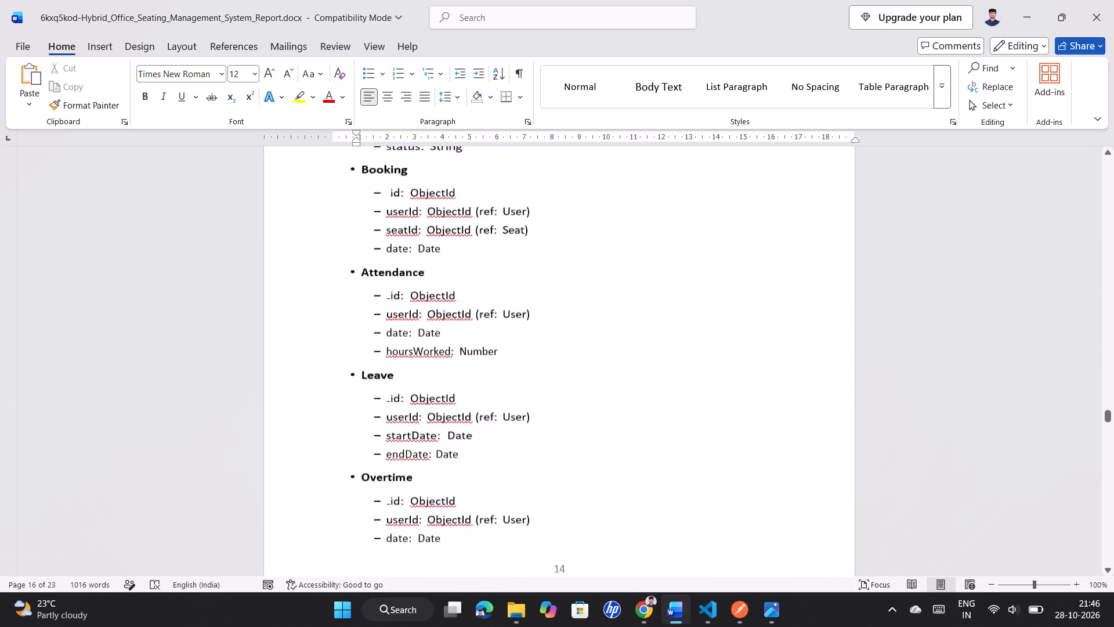
scroll(465, 389, up, 4)
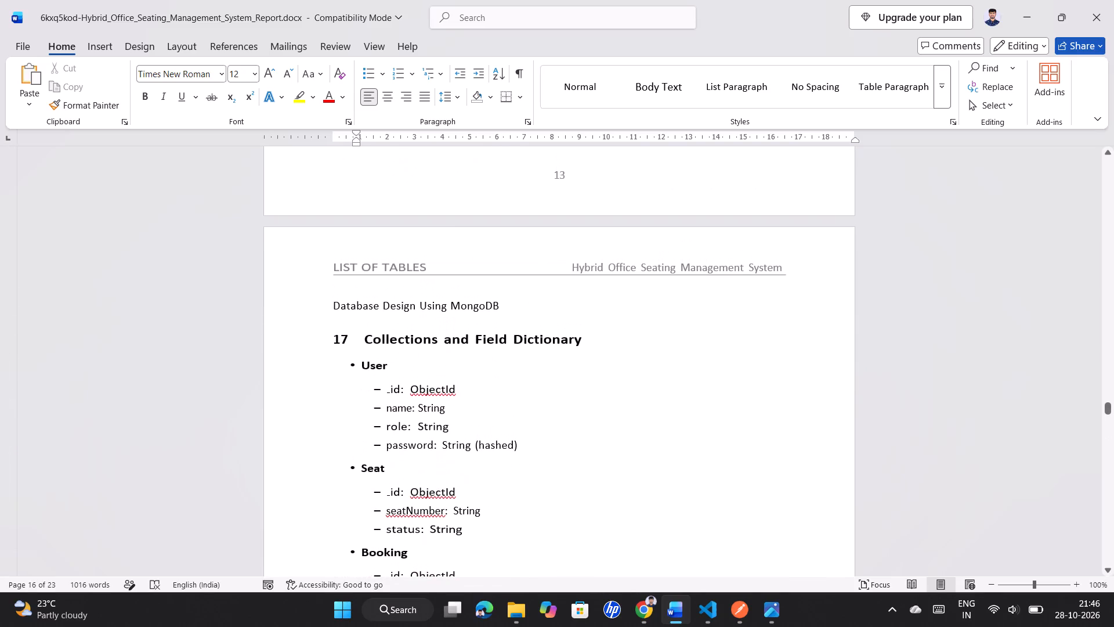
Switch to Visual Studio Code and open OfficeSchedule.js from the backend models folder, showing the start of the file.
click(717, 610)
scroll(201, 200, up, 6)
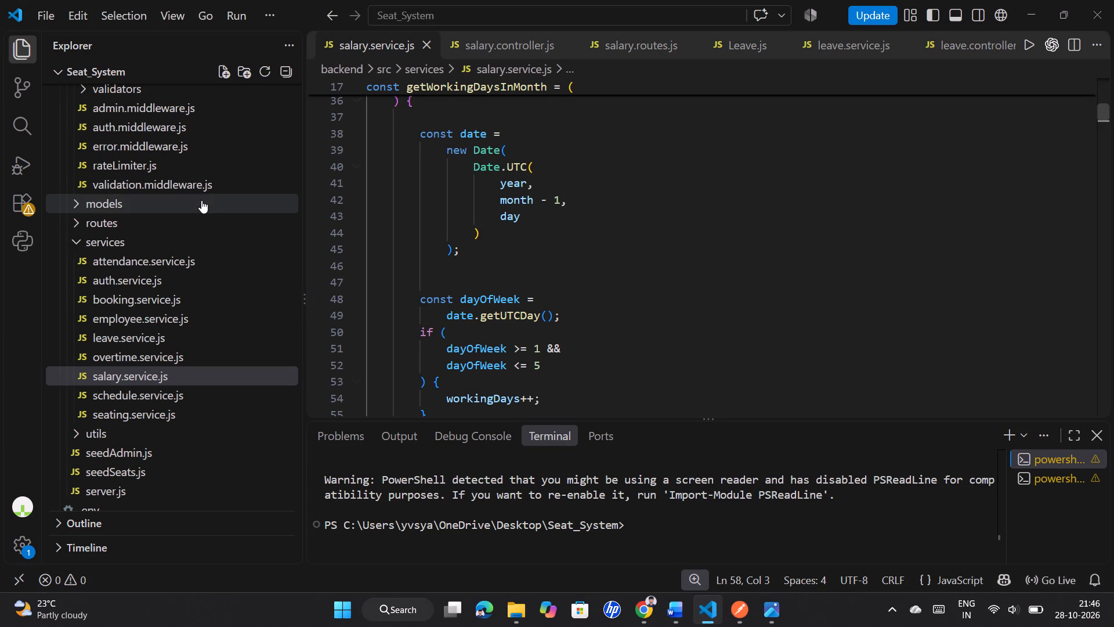
scroll(201, 200, up, 6)
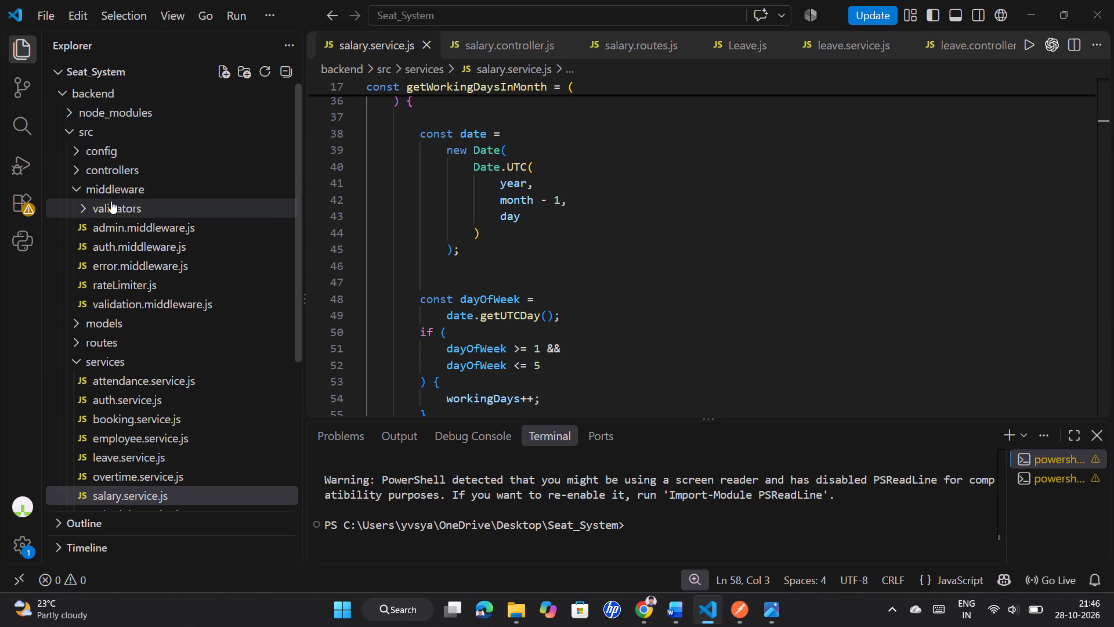
click(82, 153)
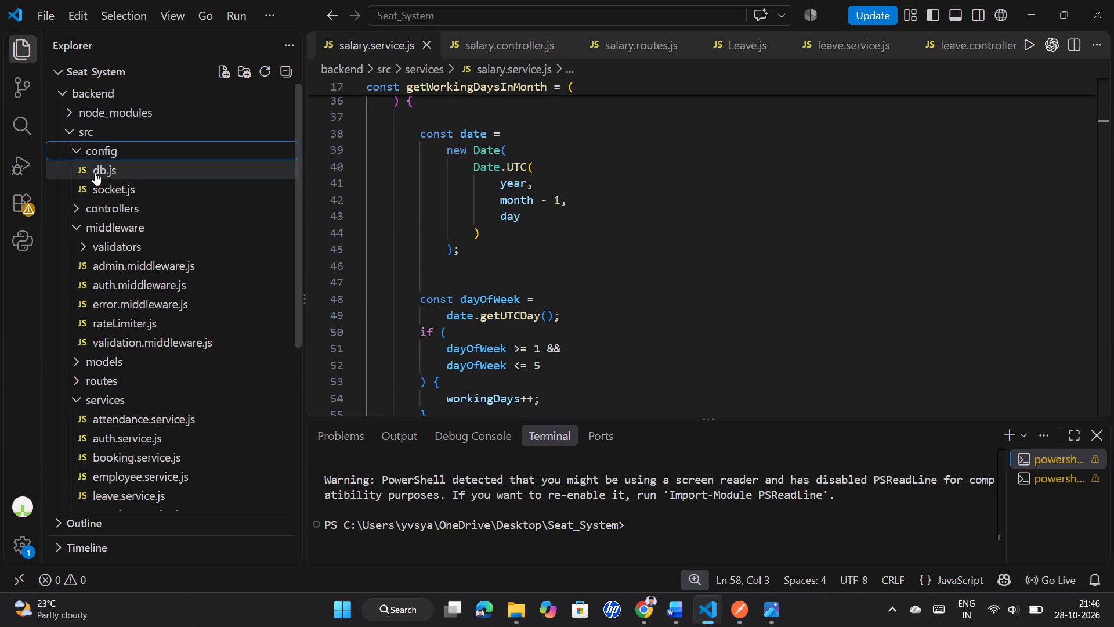
click(80, 206)
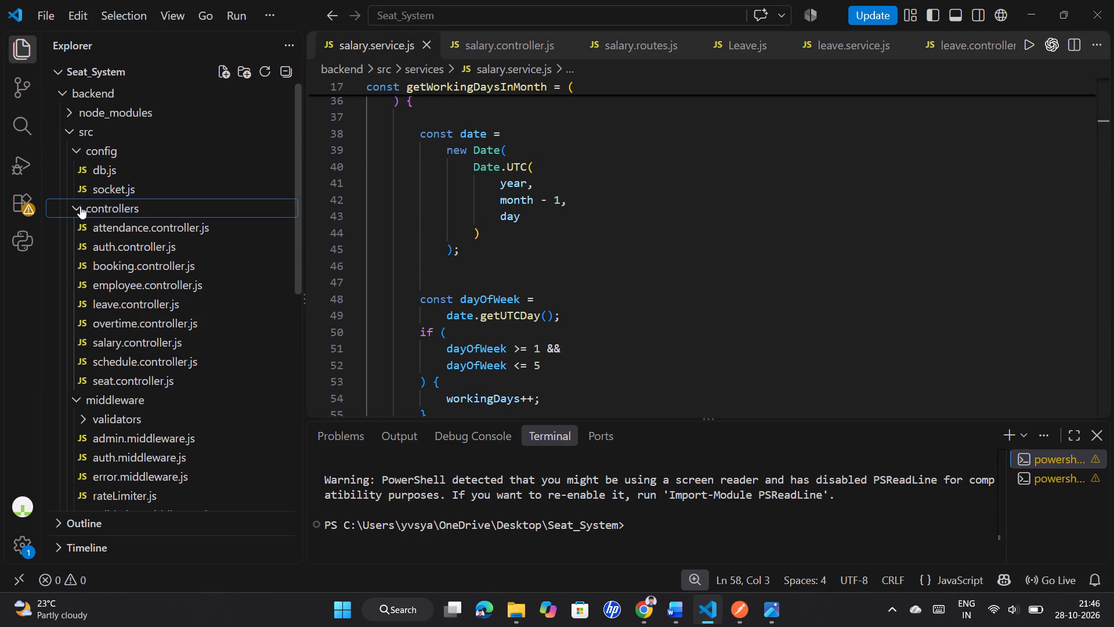
scroll(99, 266, down, 6)
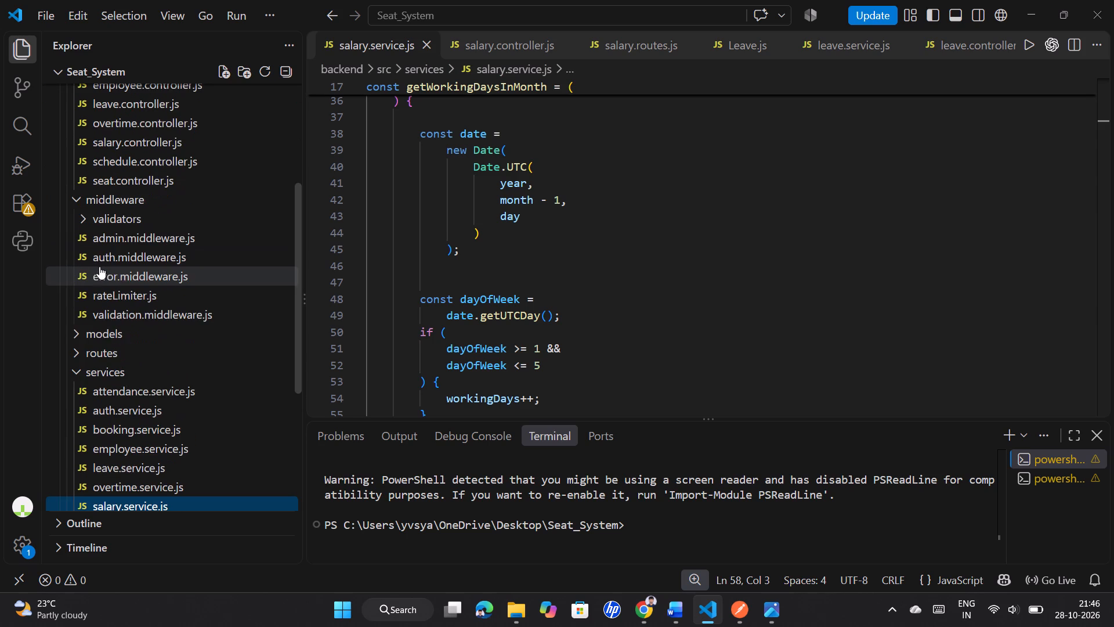
click(84, 335)
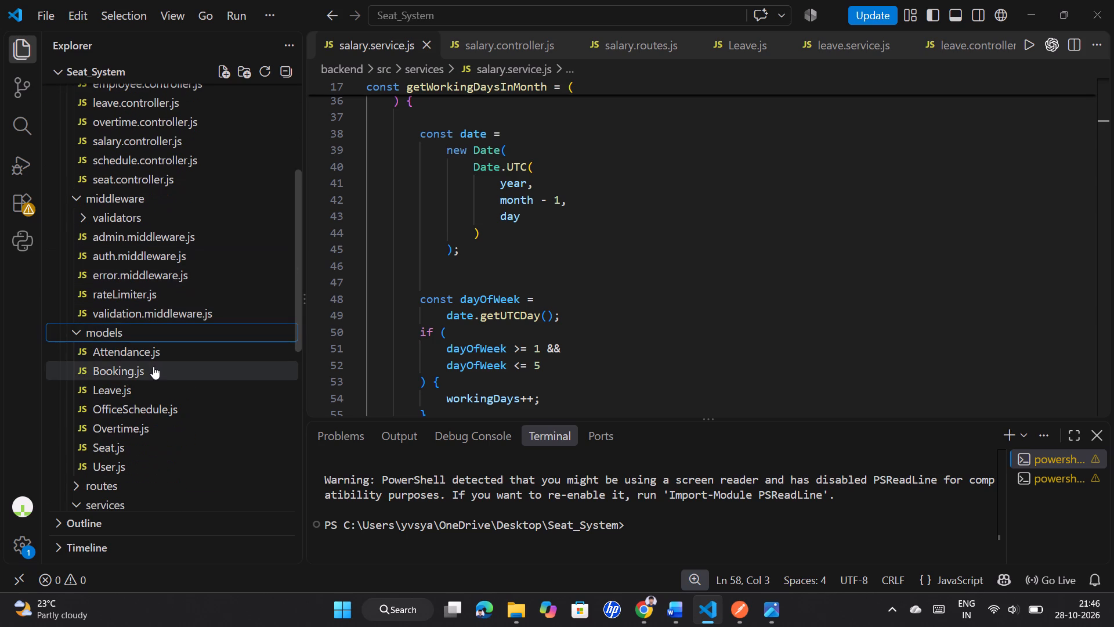
scroll(153, 366, down, 1)
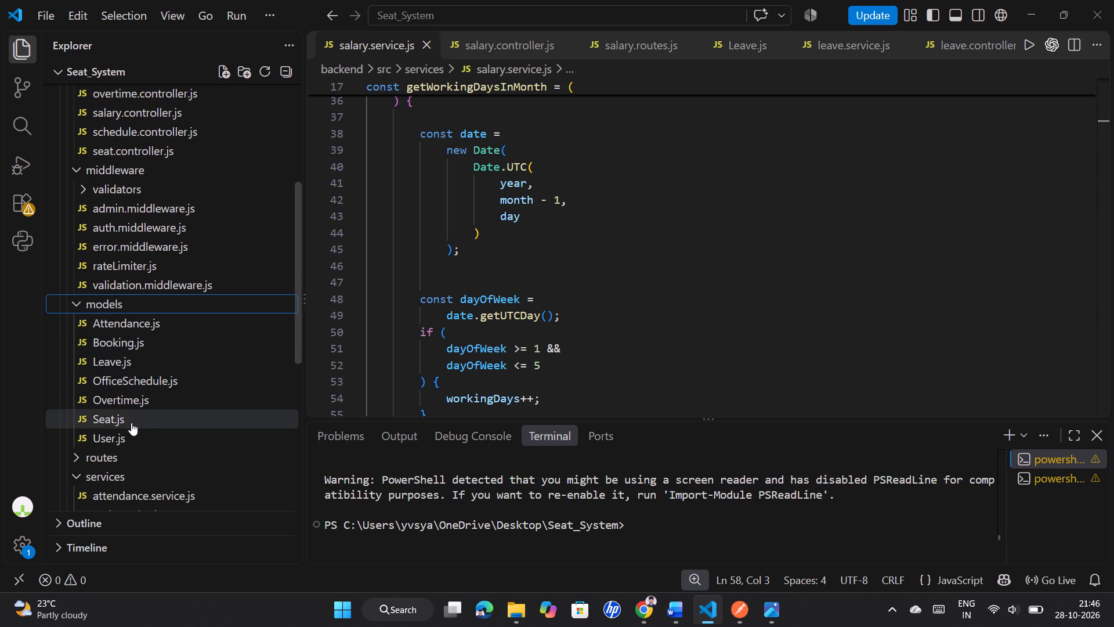
click(125, 388)
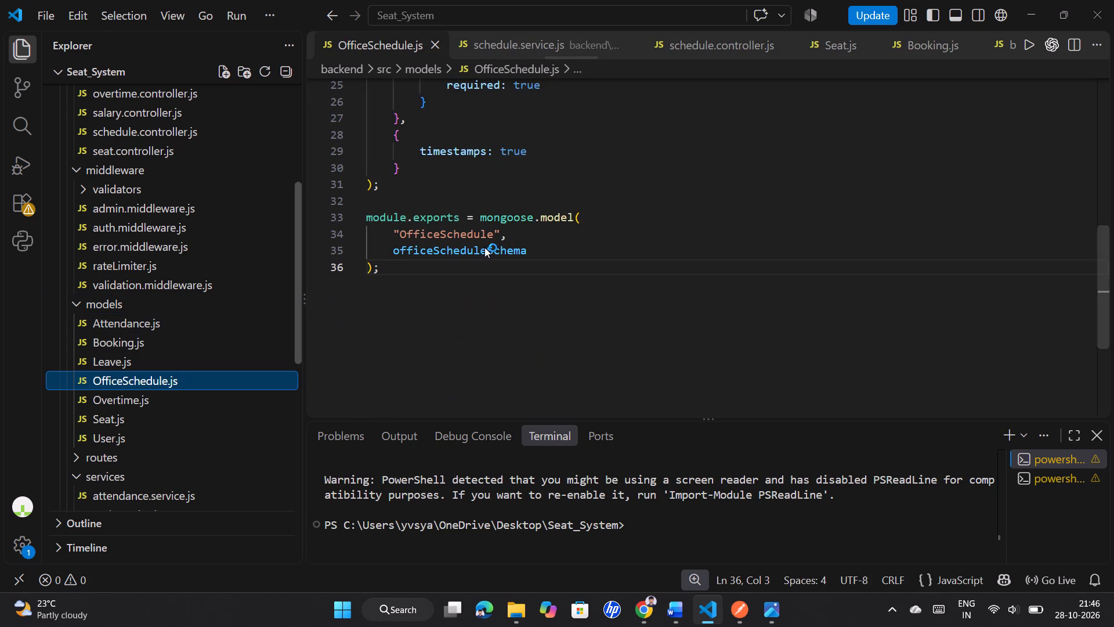
scroll(484, 247, up, 17)
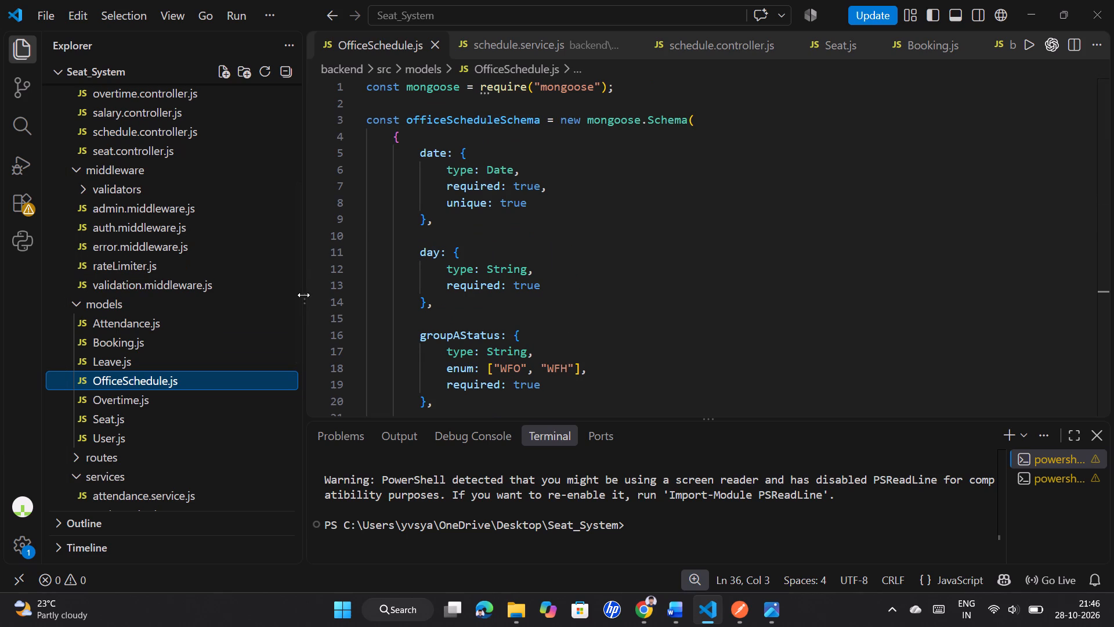
Collapse the file explorer and the terminal so the code editor fills the window.
drag(305, 295, 103, 287)
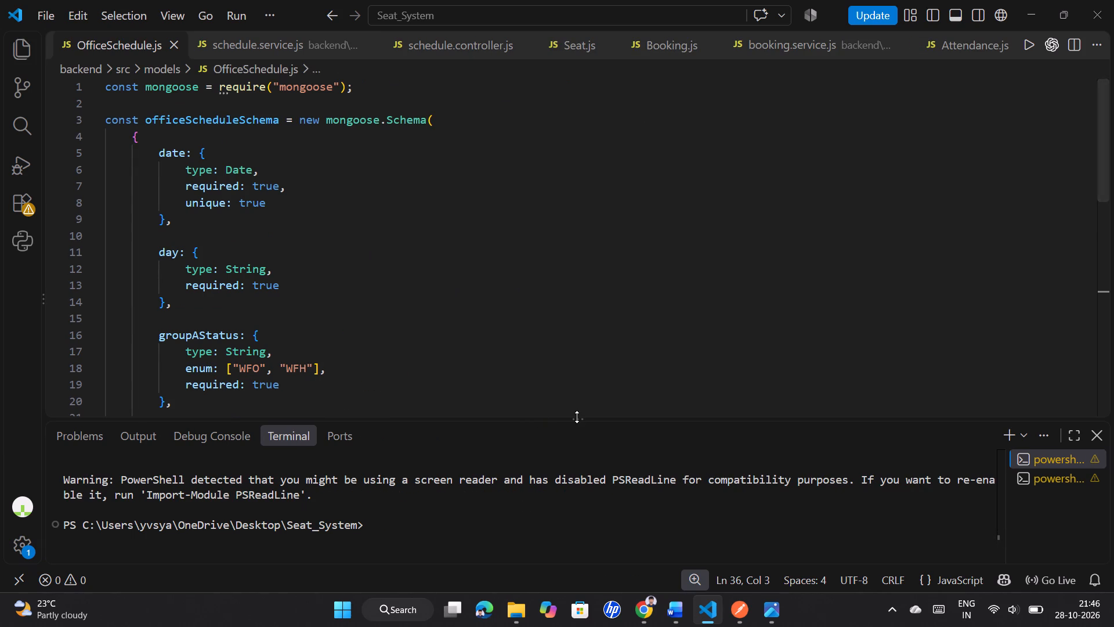
drag(577, 417, 585, 626)
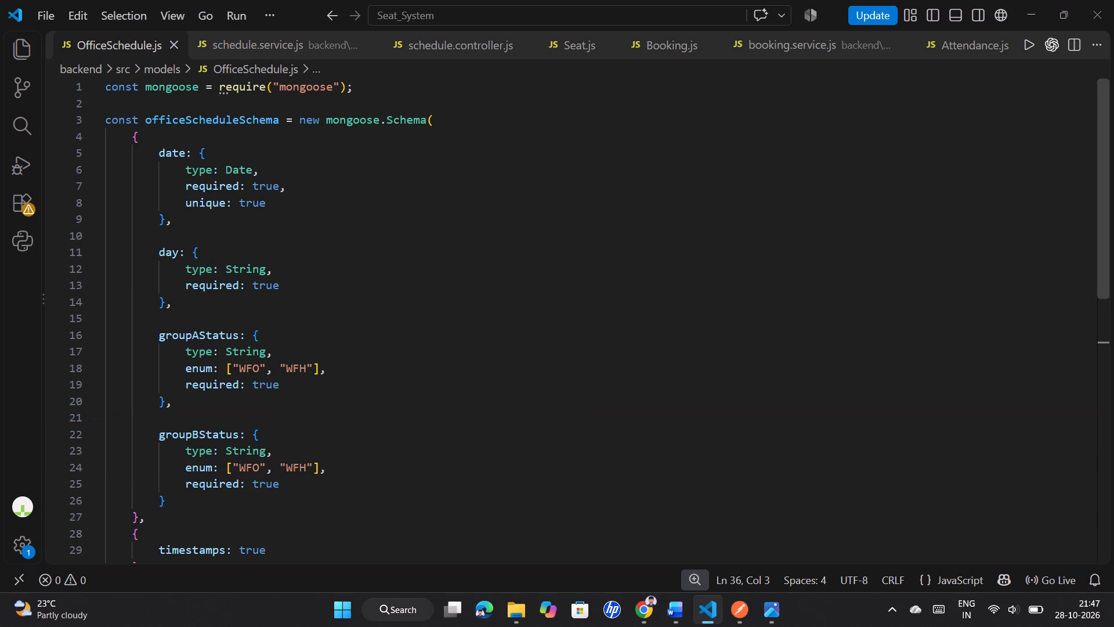
Delete the blank lines after the mongoose import and between the date, day, groupAStatus and groupBStatus fields.
scroll(525, 426, up, 1)
click(116, 106)
key(BackSpace)
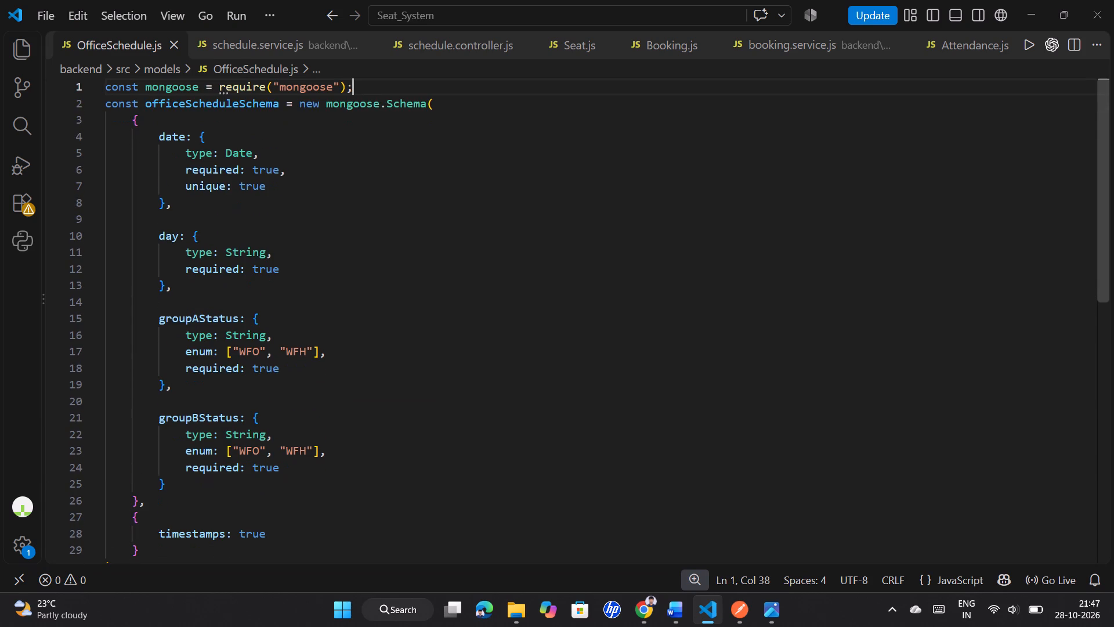
click(171, 220)
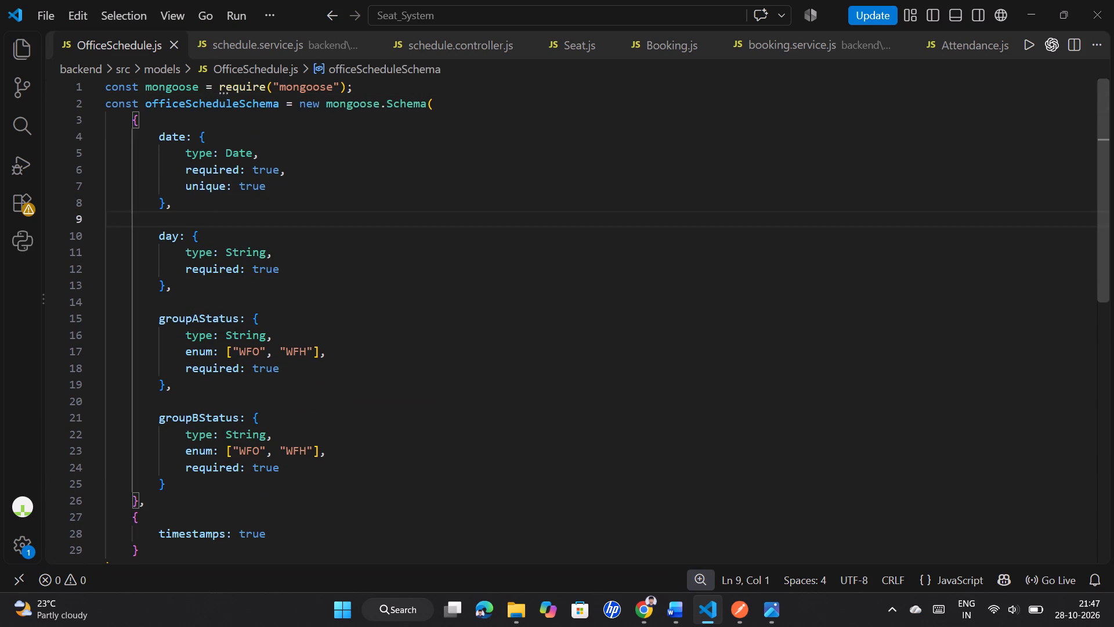
key(BackSpace)
click(172, 293)
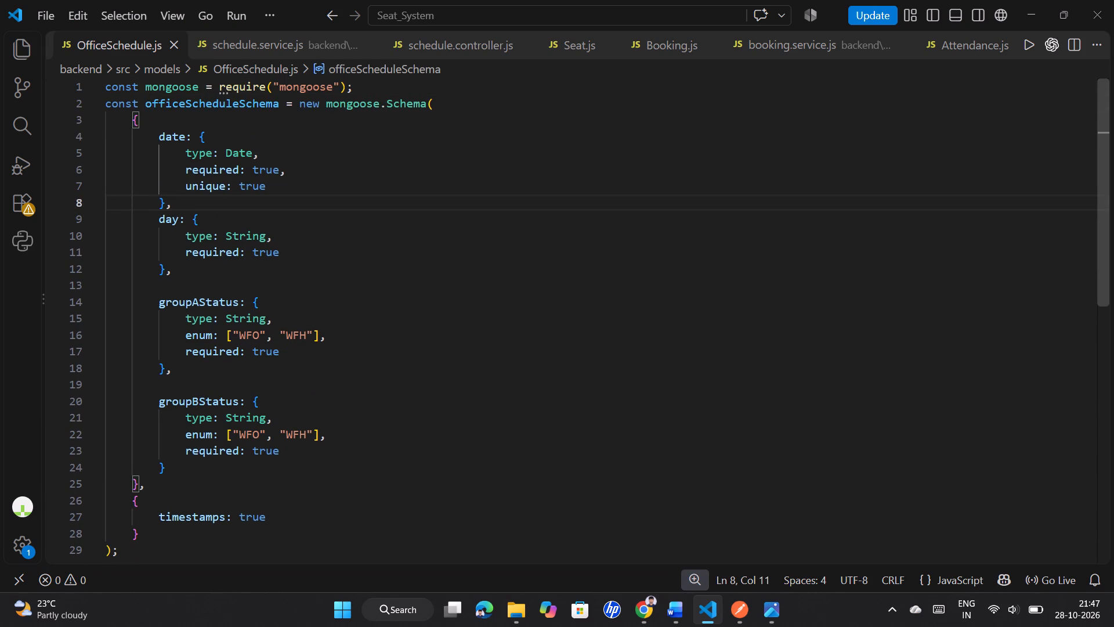
key(BackSpace)
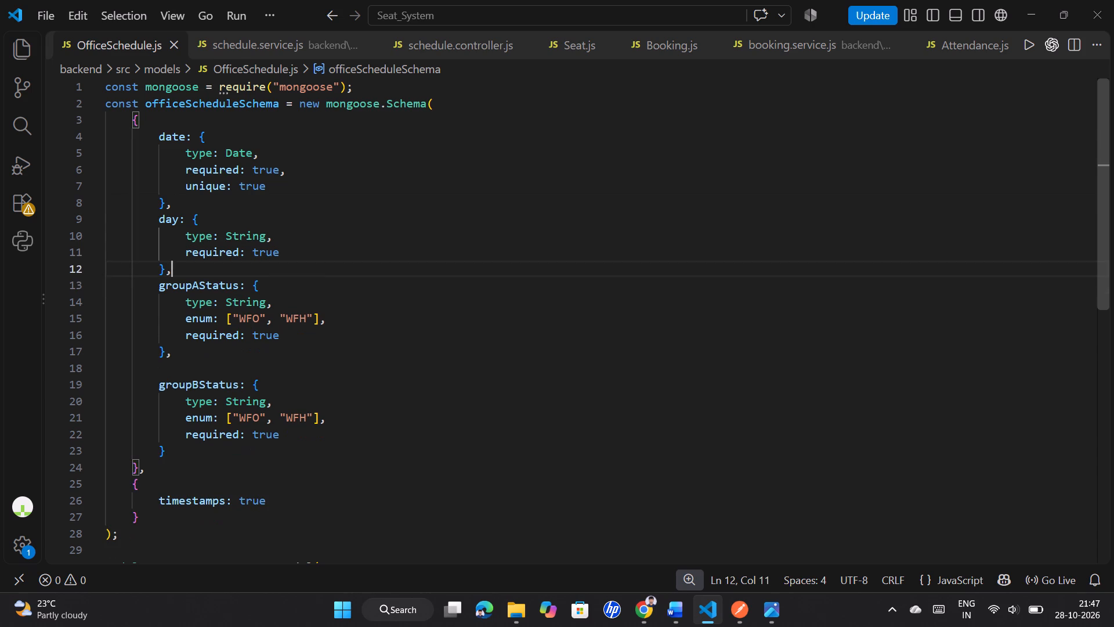
click(181, 365)
key(BackSpace)
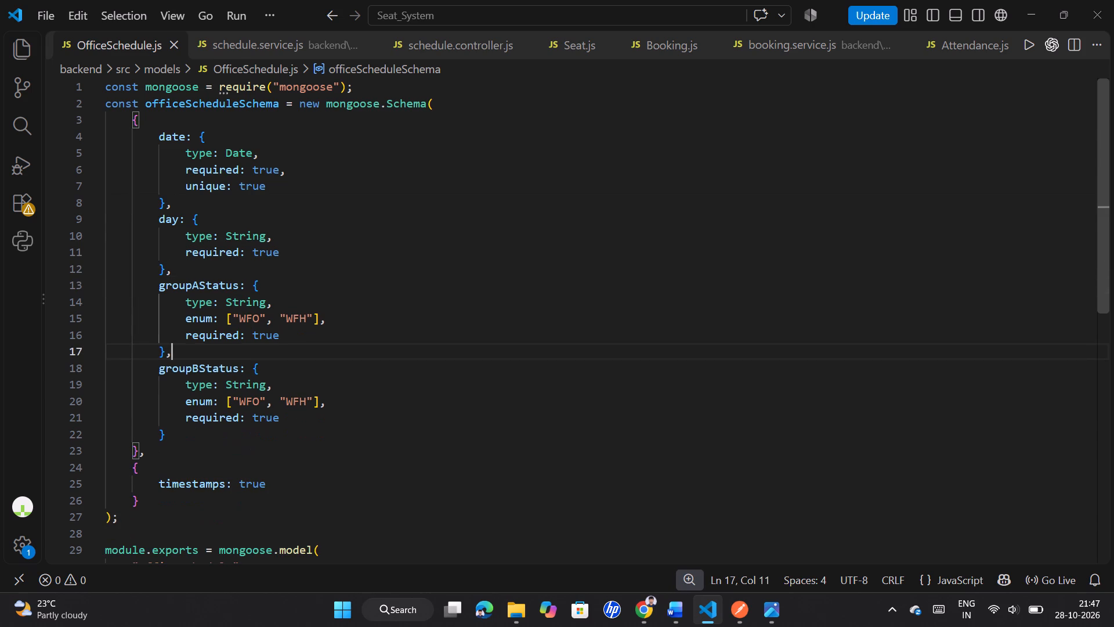
Capture a rectangular screen snip of the OfficeSchedule schema code, from the mongoose import to the module.exports line.
scroll(172, 449, down, 1)
scroll(168, 390, up, 3)
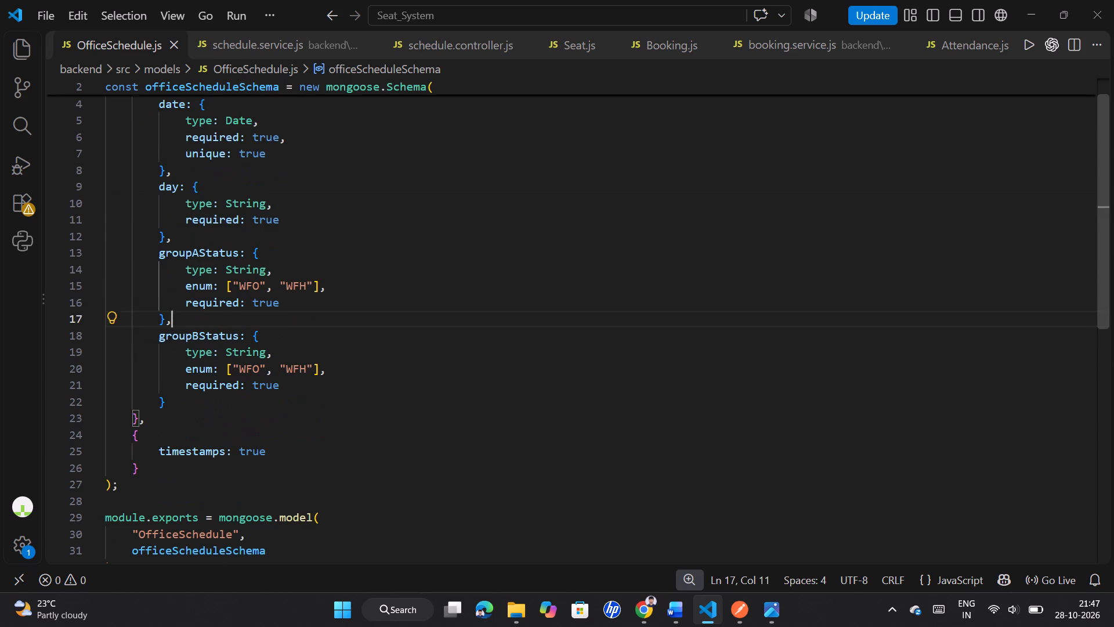
scroll(168, 390, up, 3)
scroll(168, 390, down, 2)
scroll(168, 390, up, 1)
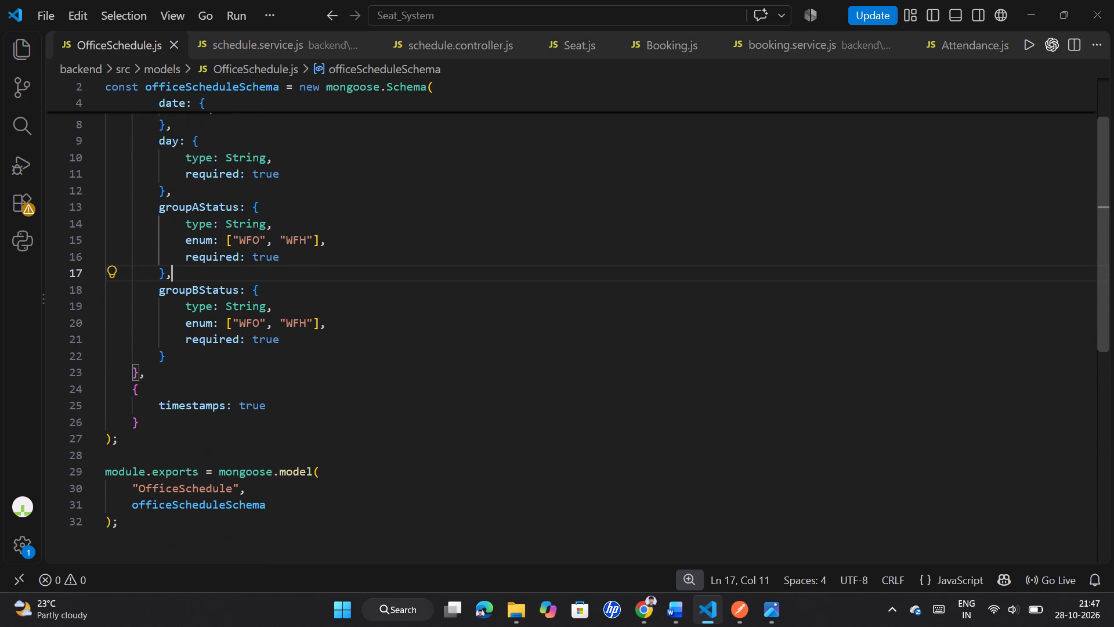
scroll(168, 390, up, 2)
key(Print)
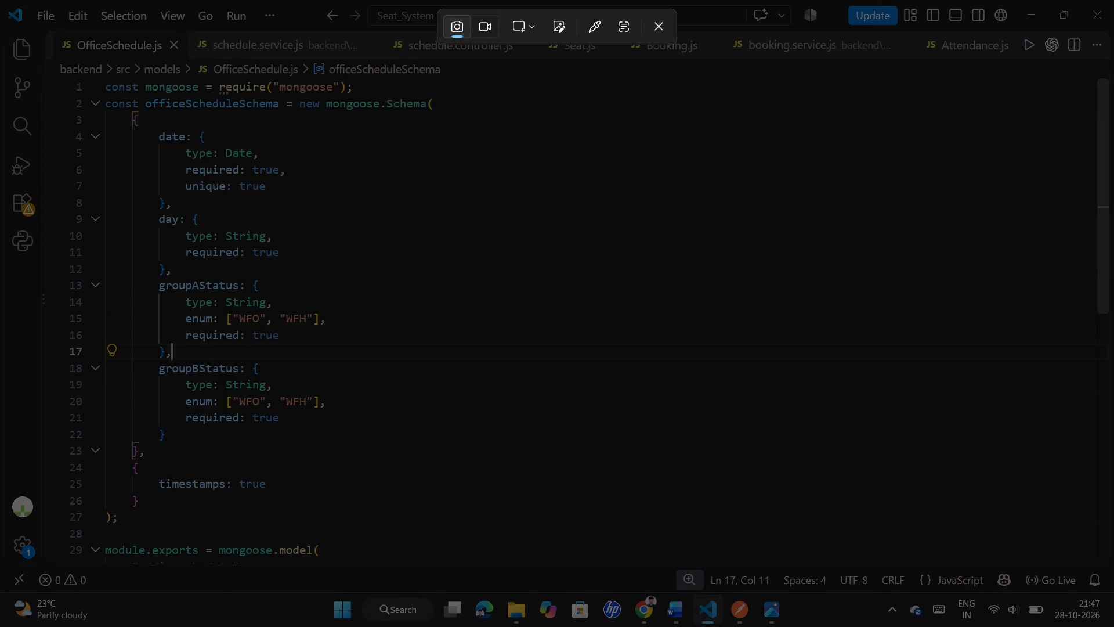
drag(101, 80, 654, 446)
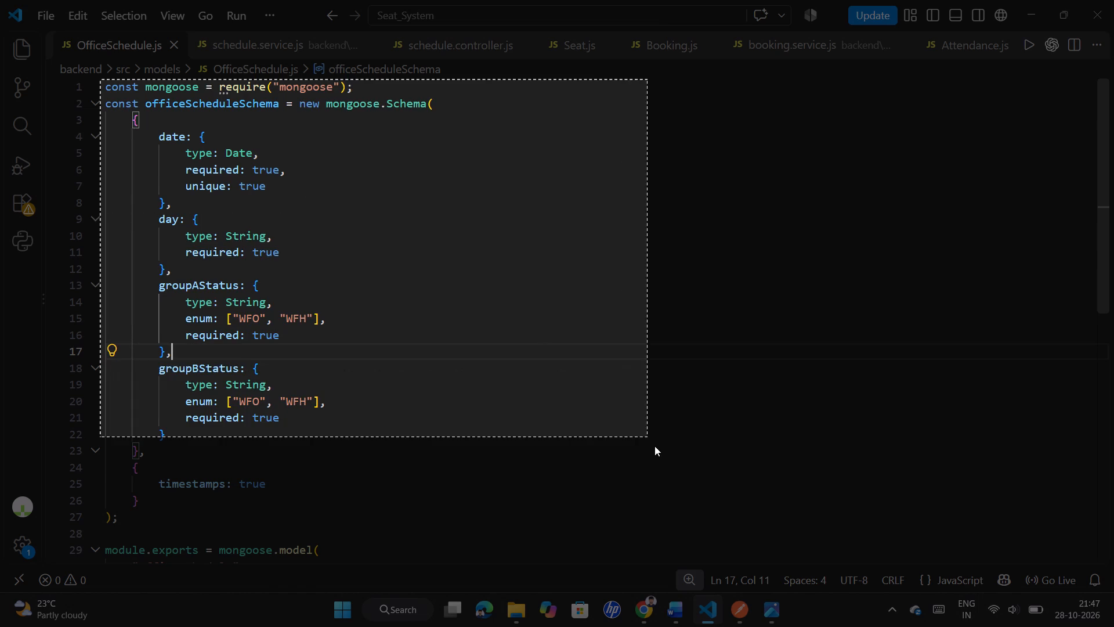
drag(654, 446, 558, 588)
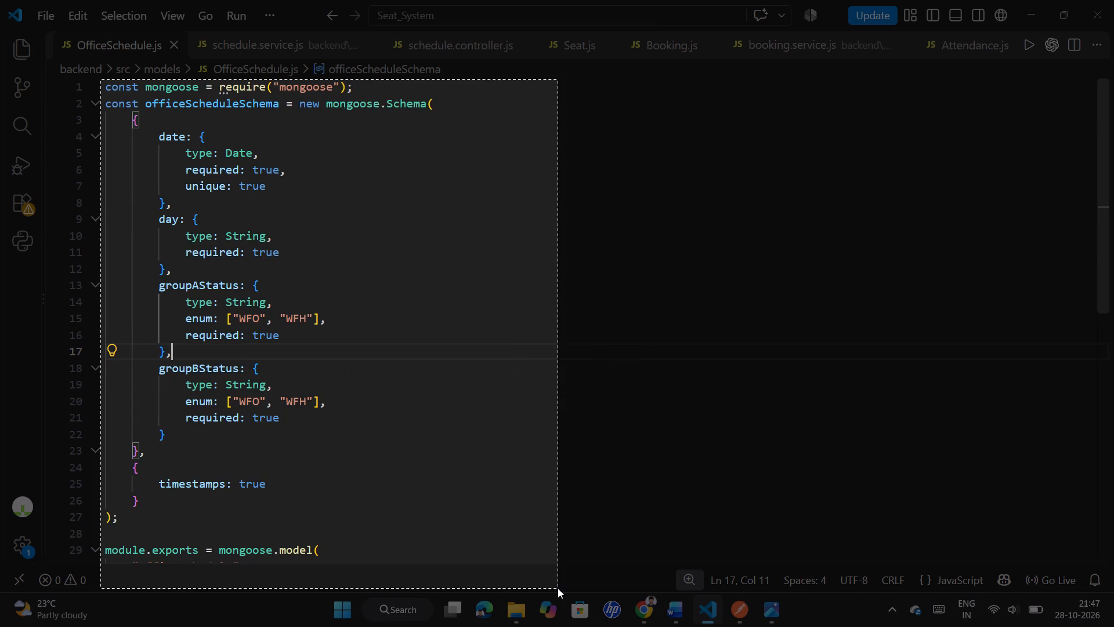
drag(558, 588, 545, 562)
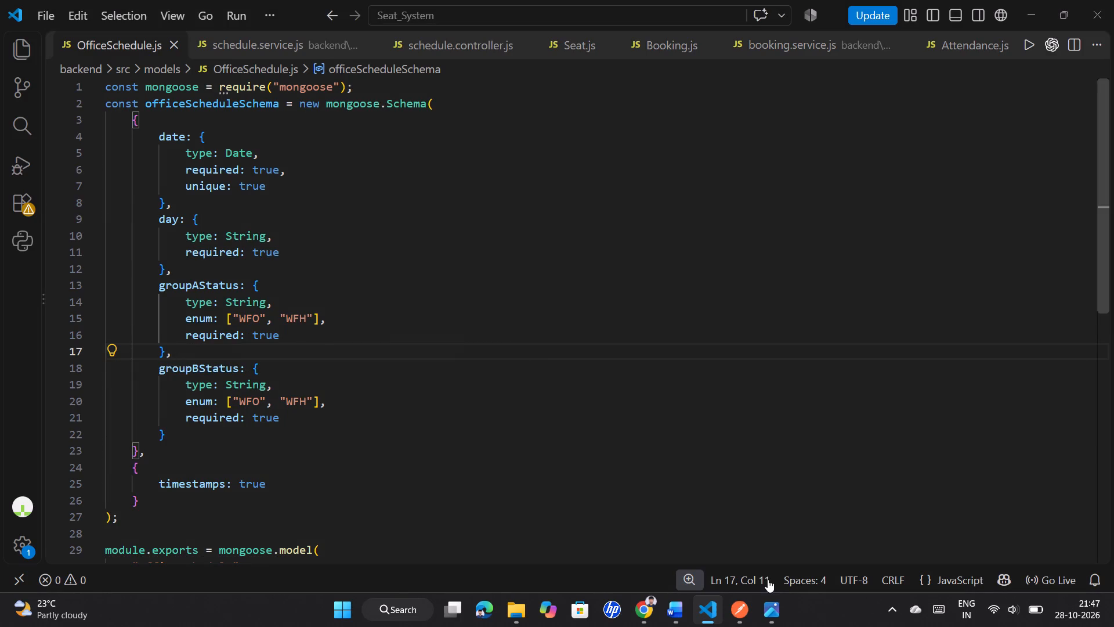
Switch to the Word report and paste the captured schema screenshot on a new line below weekStart in the OfficeSchedule list.
click(668, 612)
scroll(469, 403, down, 1)
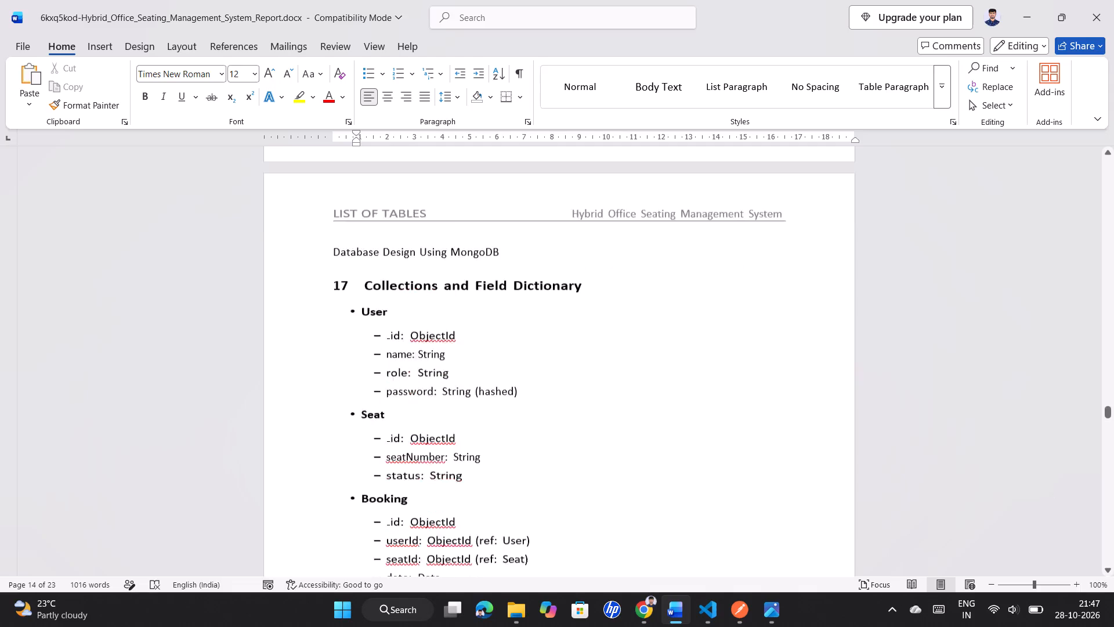
scroll(469, 403, down, 3)
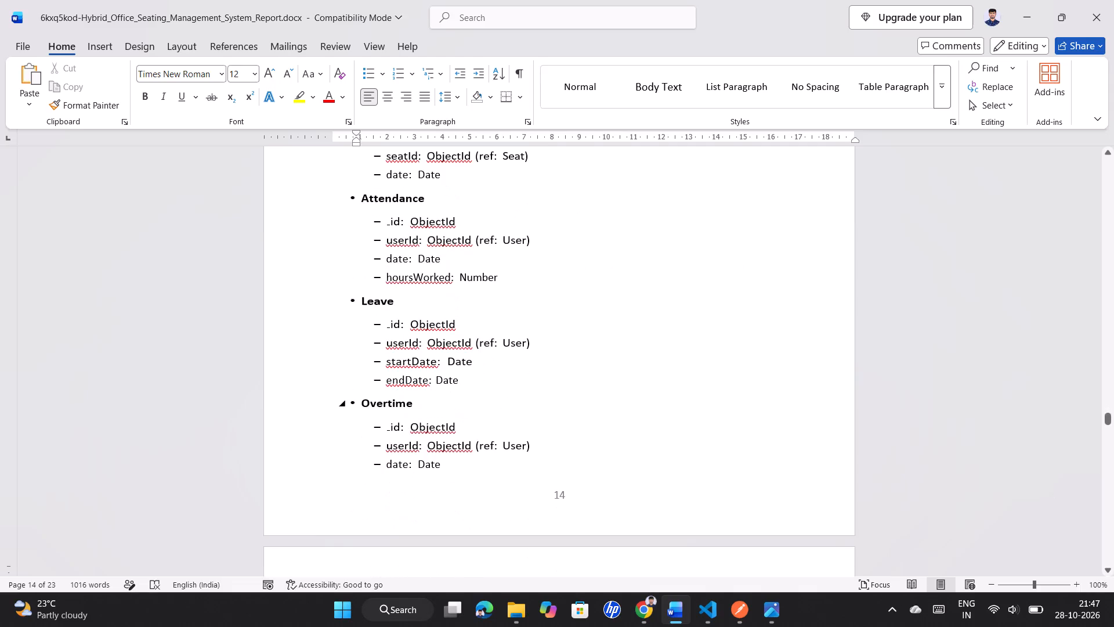
scroll(469, 403, down, 3)
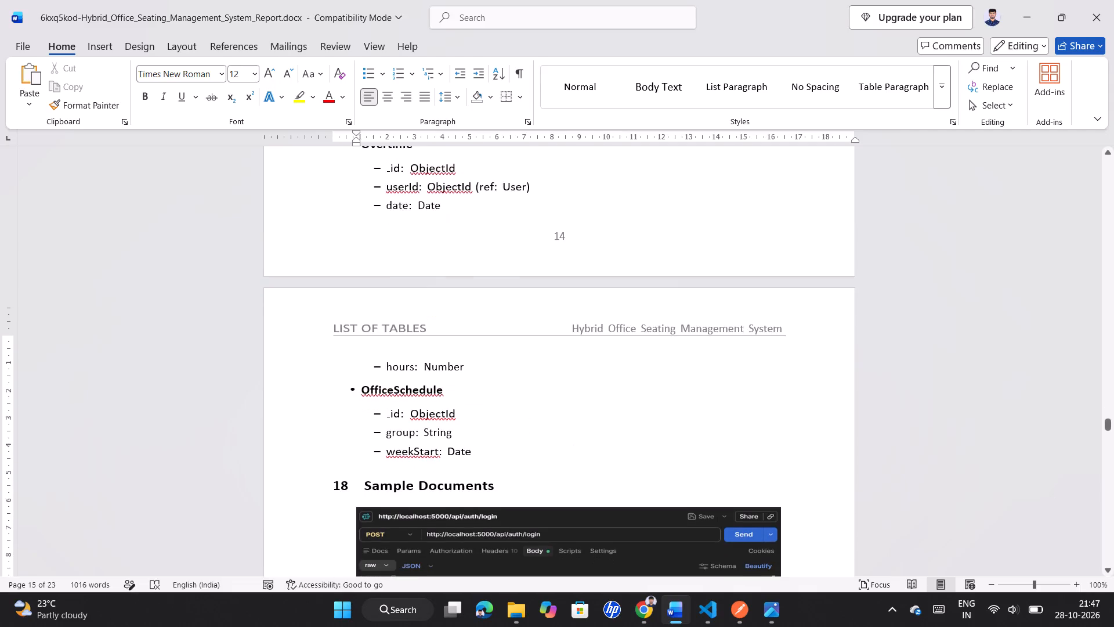
scroll(469, 403, down, 1)
scroll(482, 495, up, 3)
scroll(482, 495, down, 3)
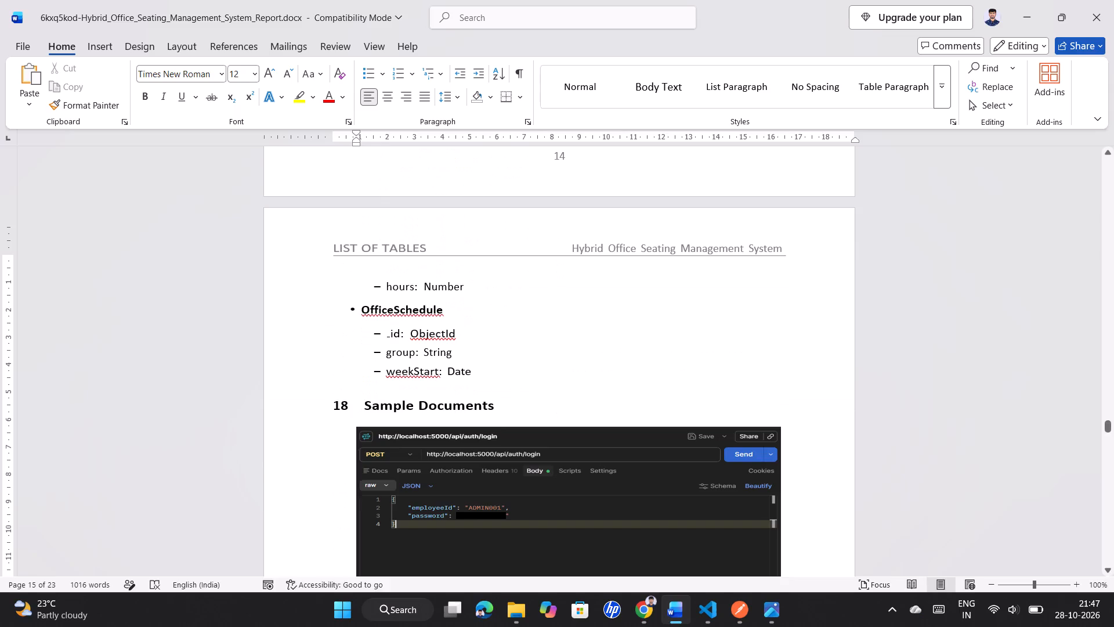
click(495, 370)
key(Return)
key(Return)
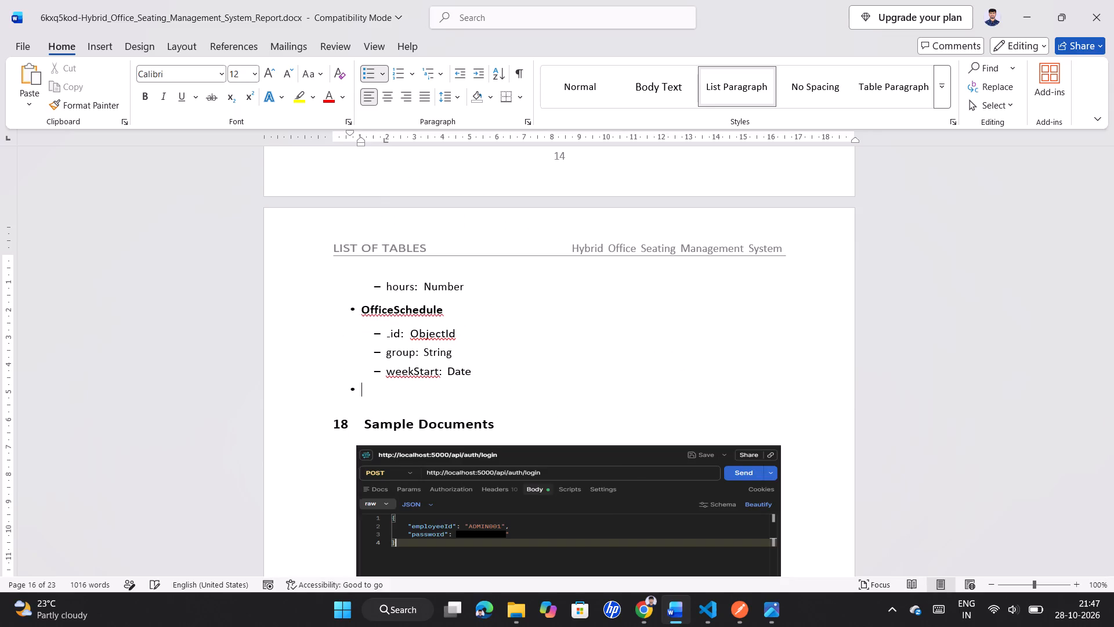
key(ctrl+v)
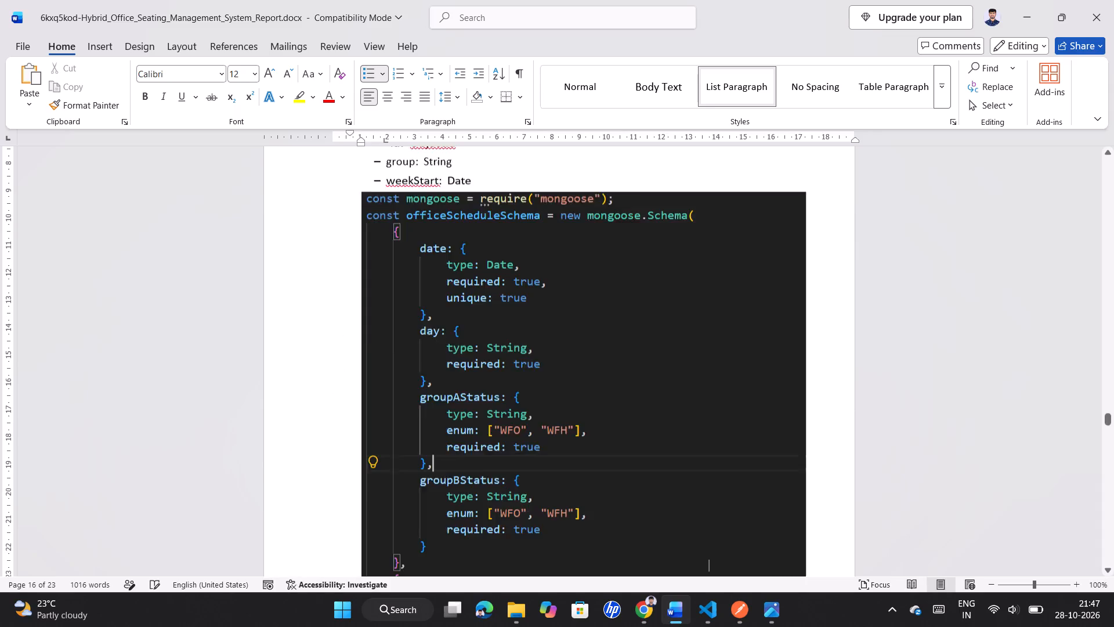
Reduce the height of the pasted schema image, keeping its width, so it fits on the same page as the OfficeSchedule fields.
click(601, 374)
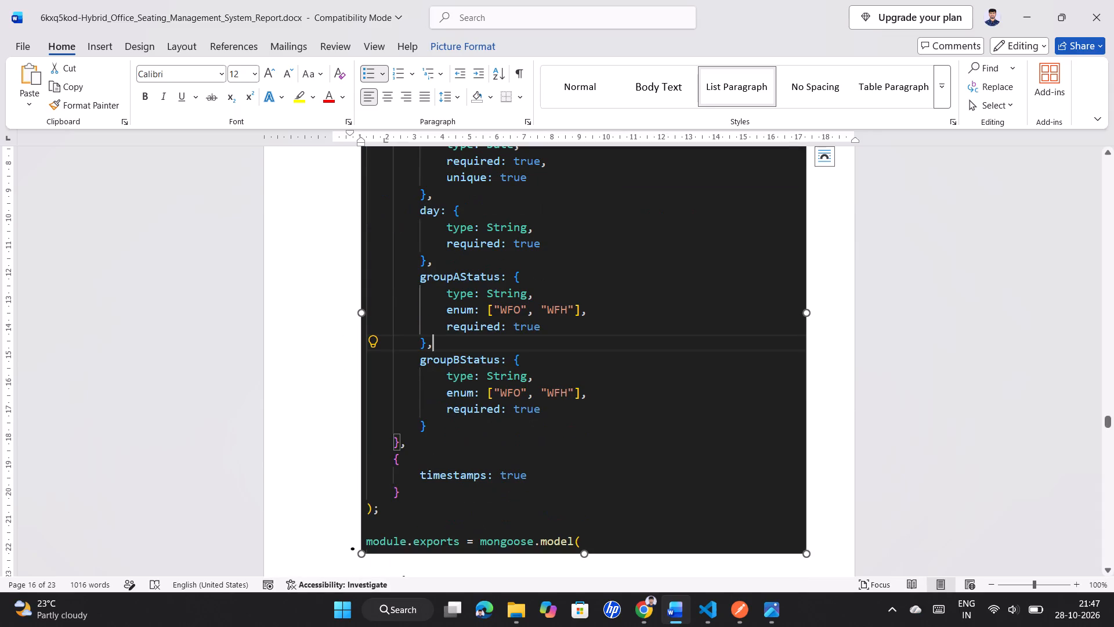
drag(585, 554, 563, 264)
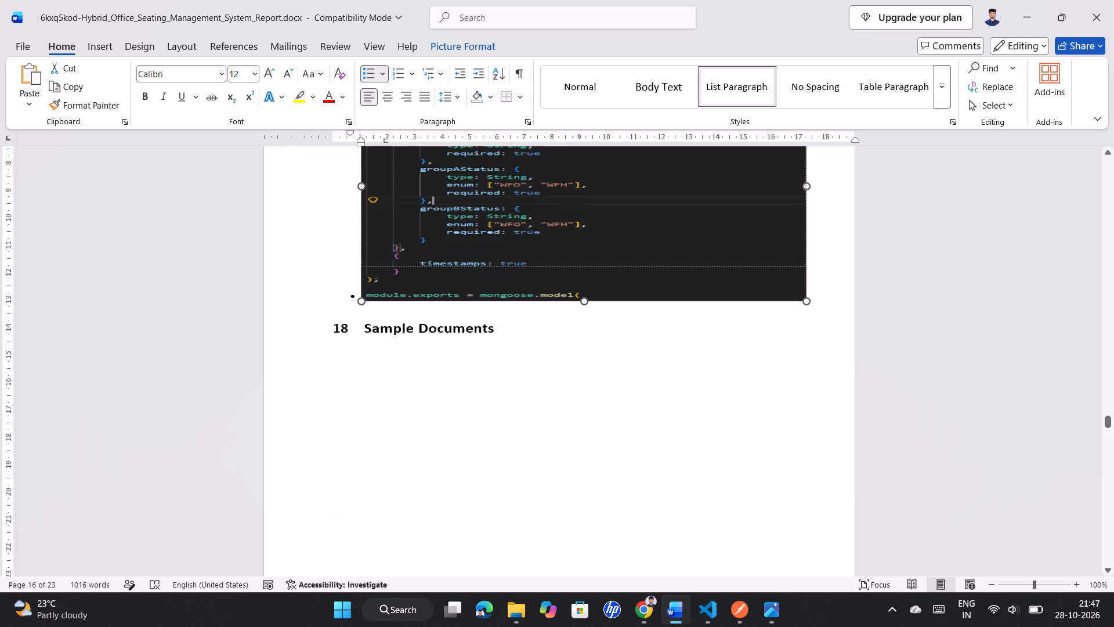
drag(563, 264, 563, 255)
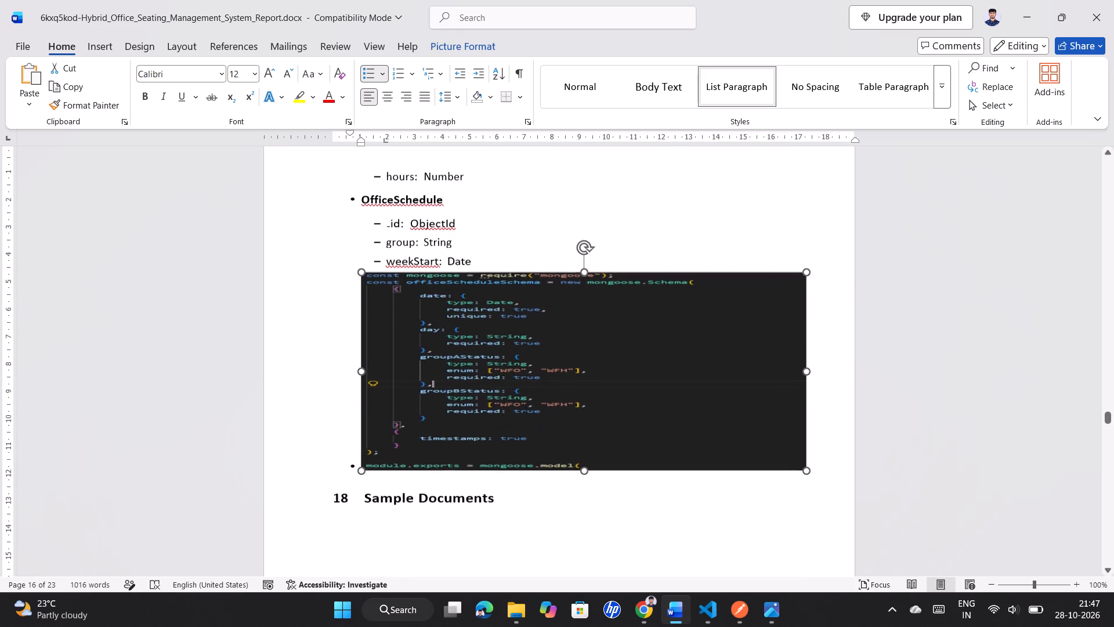
drag(584, 471, 589, 542)
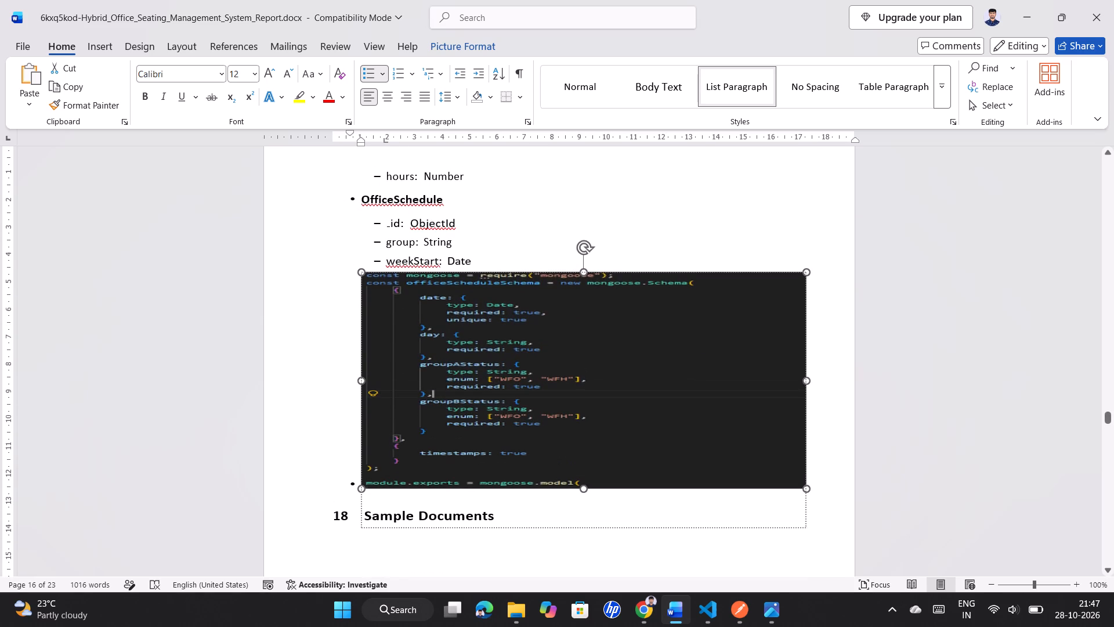
drag(589, 542, 587, 594)
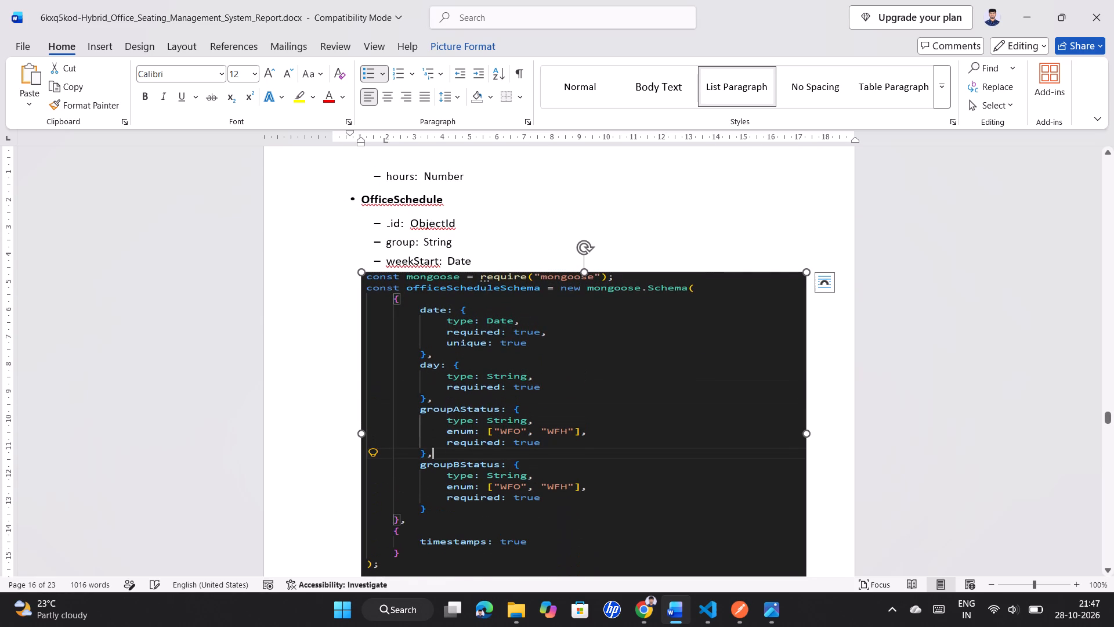
scroll(567, 470, down, 1)
click(325, 369)
Review the report pages from the OfficeSchedule image back to the System Design and Architecture chapter.
scroll(325, 369, up, 1)
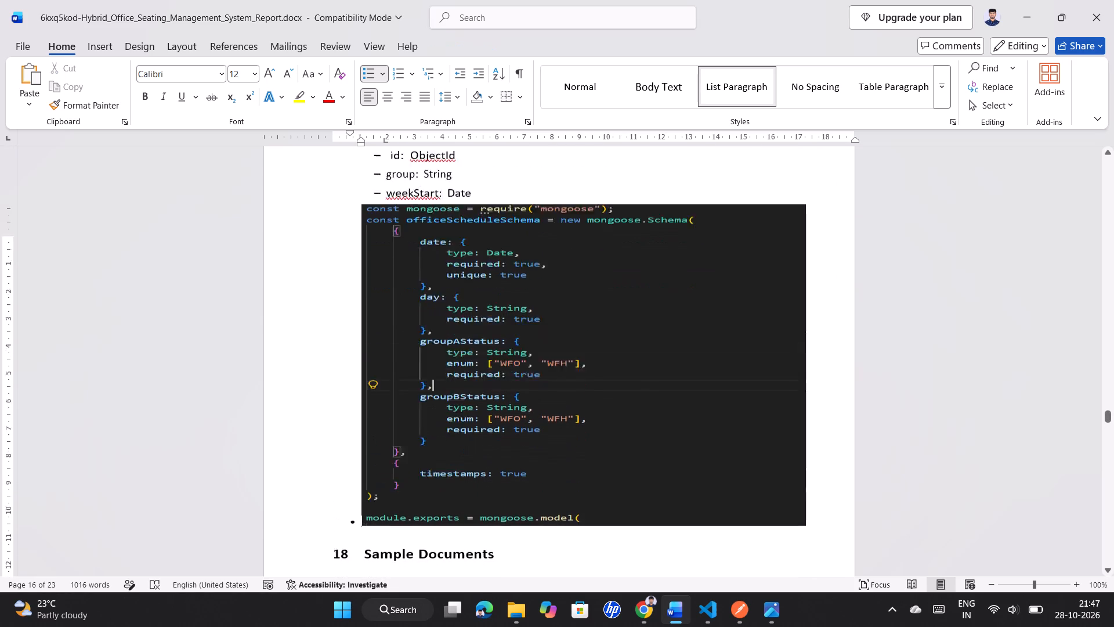
scroll(325, 369, up, 6)
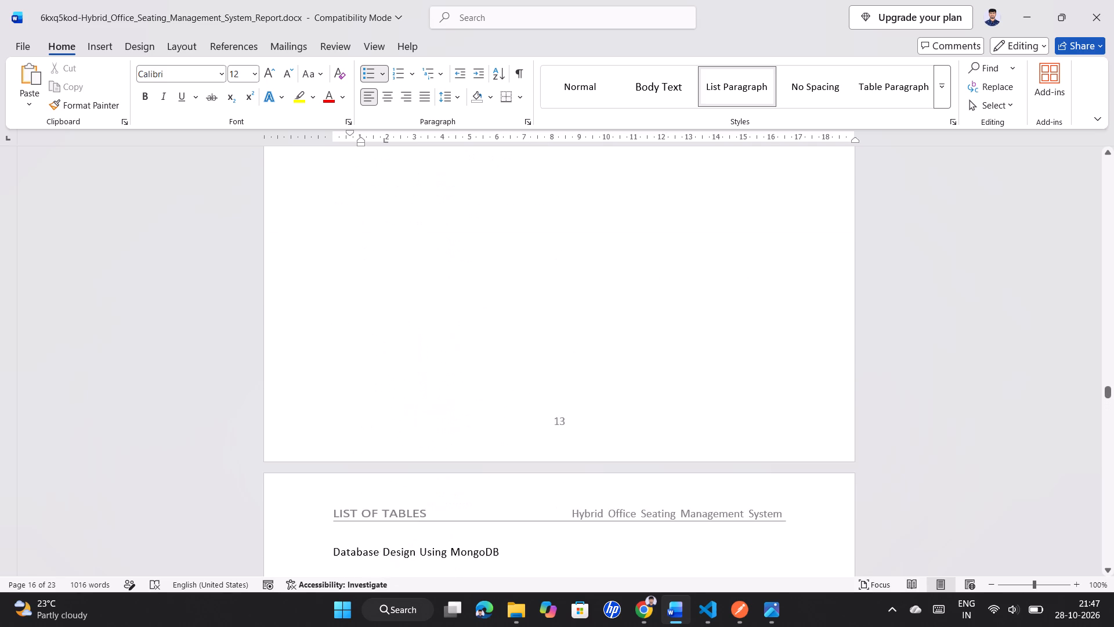
scroll(325, 369, up, 11)
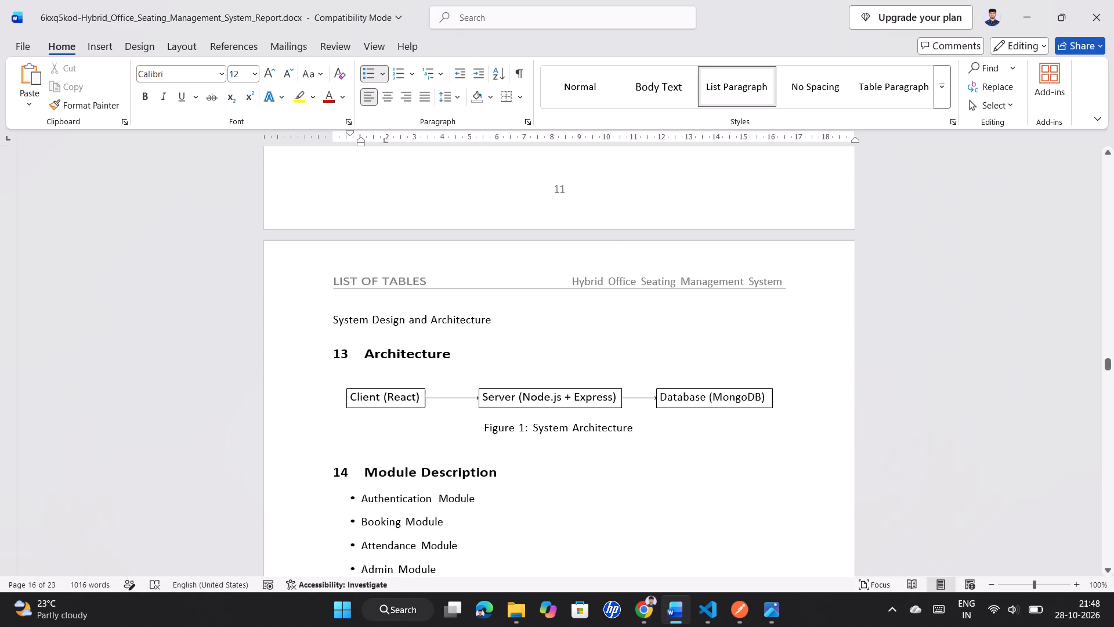
scroll(325, 369, down, 20)
scroll(325, 369, down, 20)
scroll(325, 369, down, 20)
scroll(325, 369, up, 12)
Delete the line "// Instructions for setting up the project" under Appendix C: Setup and Execution Instructions.
scroll(325, 369, down, 18)
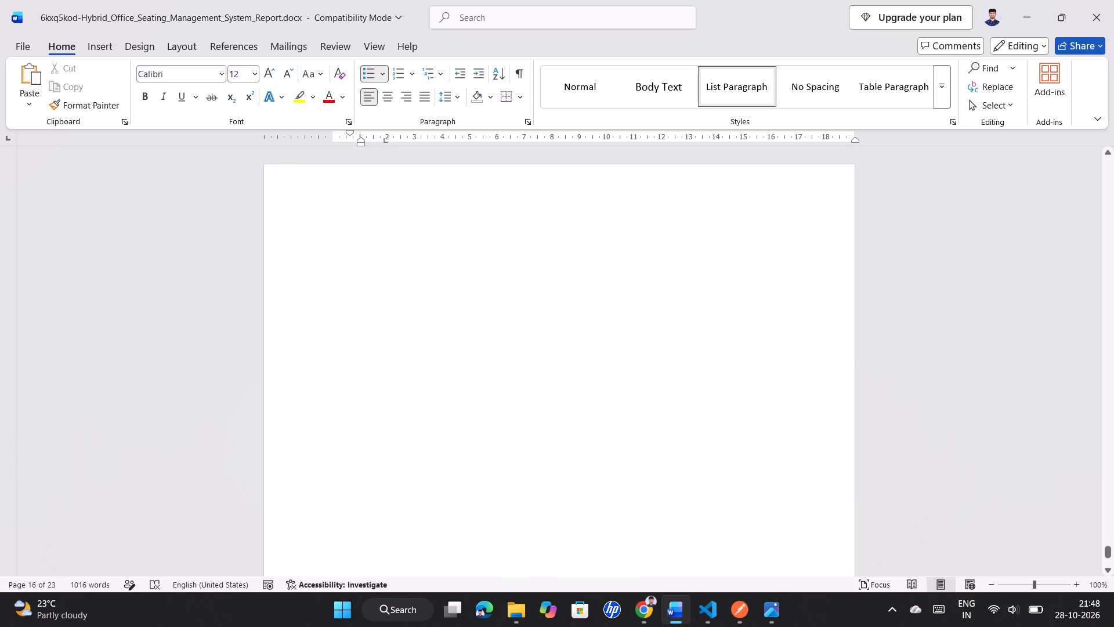
scroll(325, 369, down, 20)
scroll(325, 369, down, 15)
scroll(466, 339, up, 1)
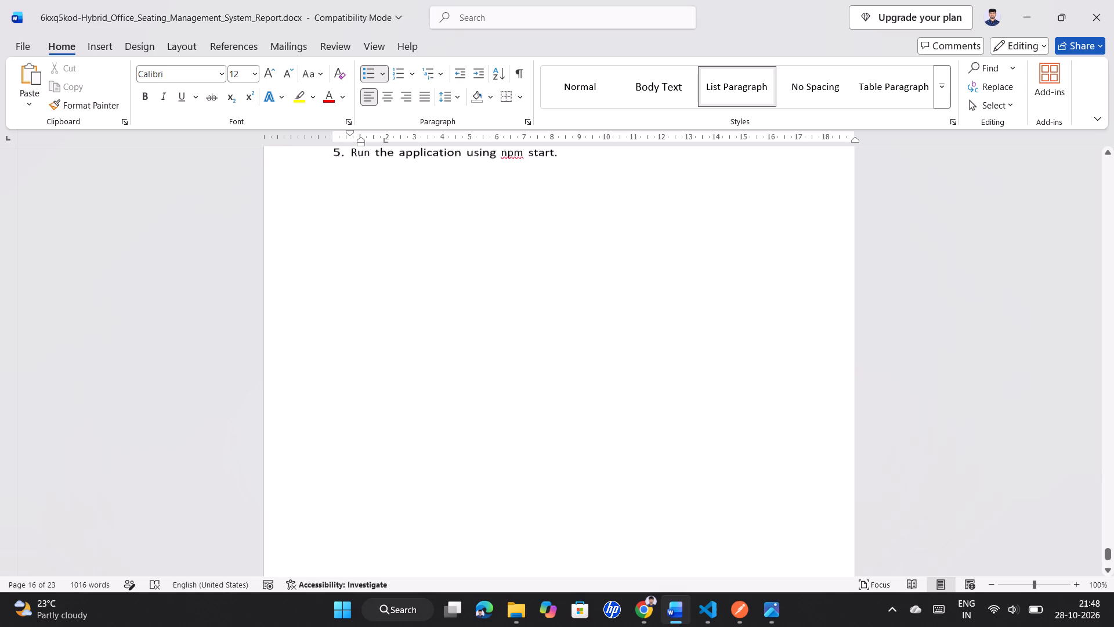
scroll(466, 339, up, 1)
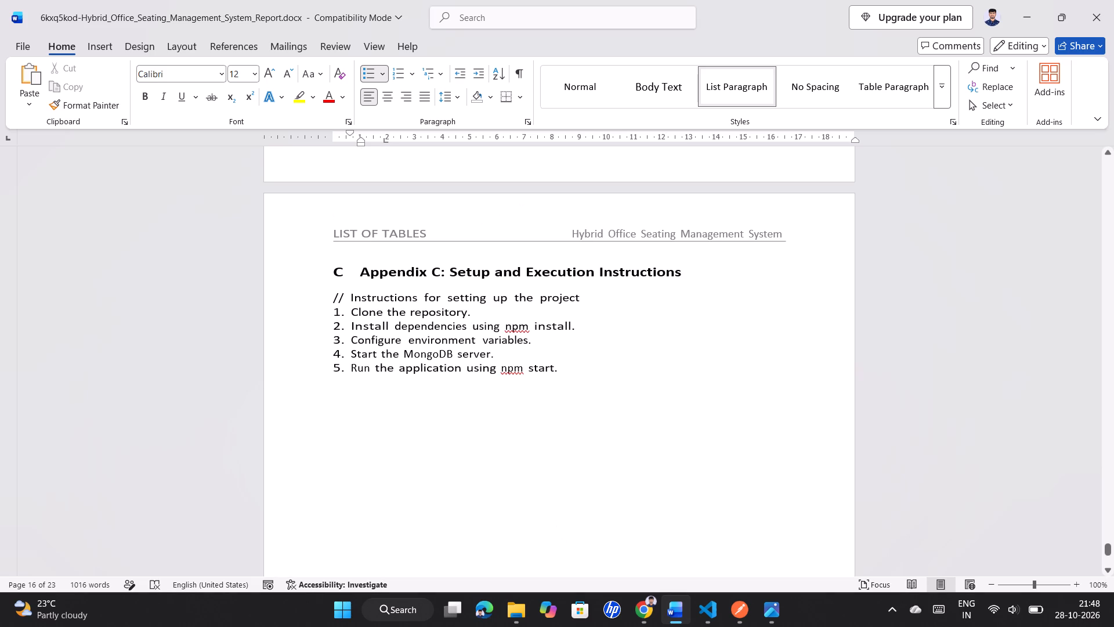
drag(582, 299, 477, 306)
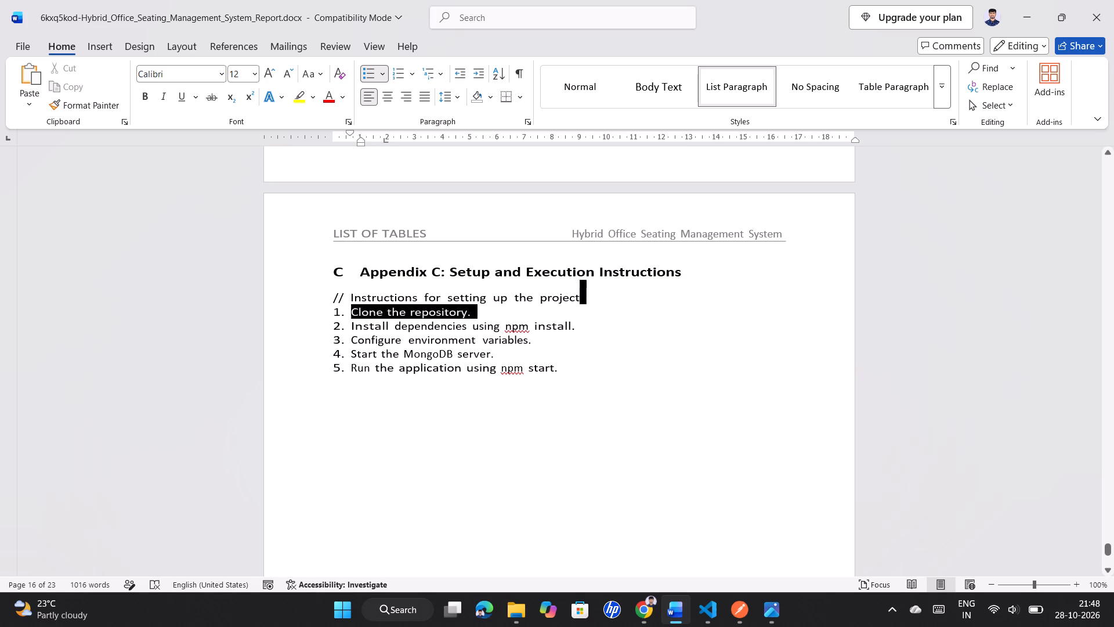
drag(477, 306, 332, 300)
key(BackSpace)
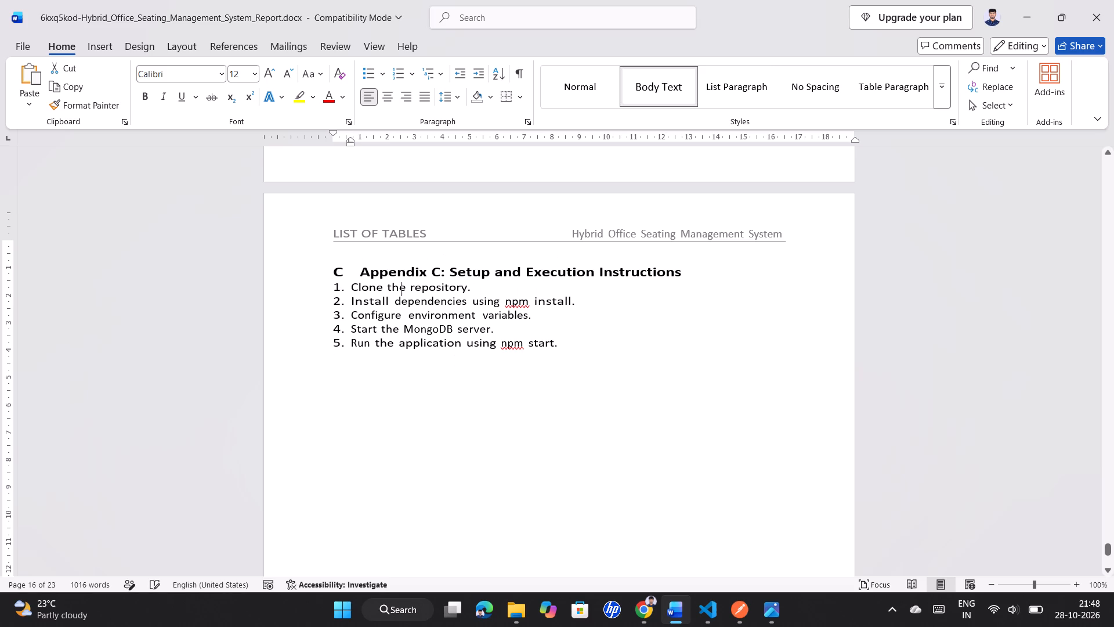
Delete the Appendix B: Screenshots heading together with its italic placeholder line about replacing with actual images.
scroll(418, 316, up, 1)
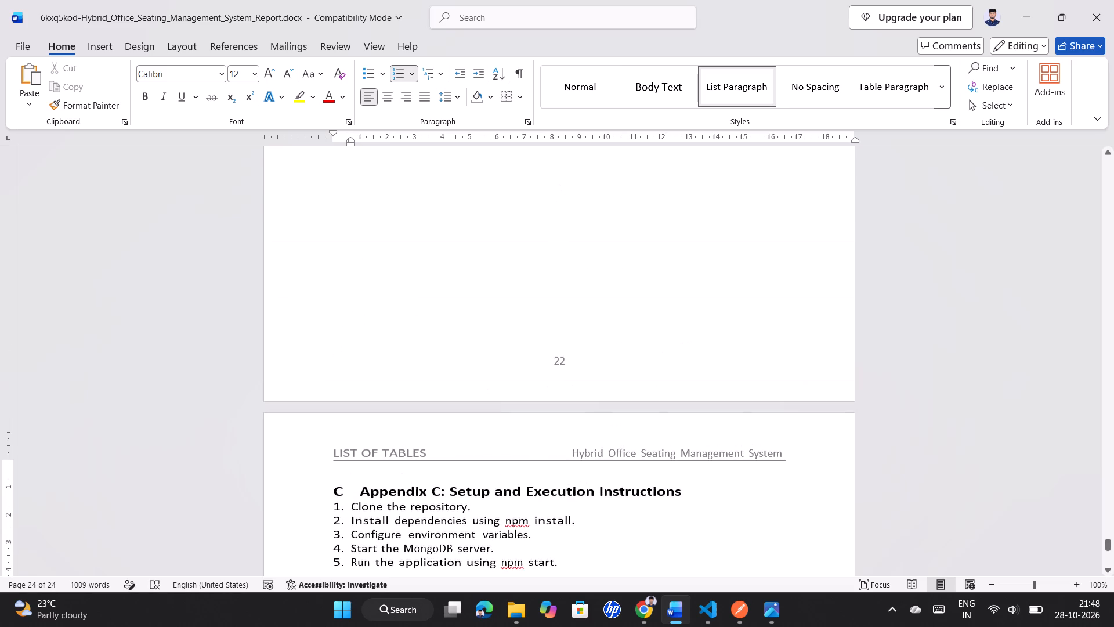
scroll(418, 316, up, 4)
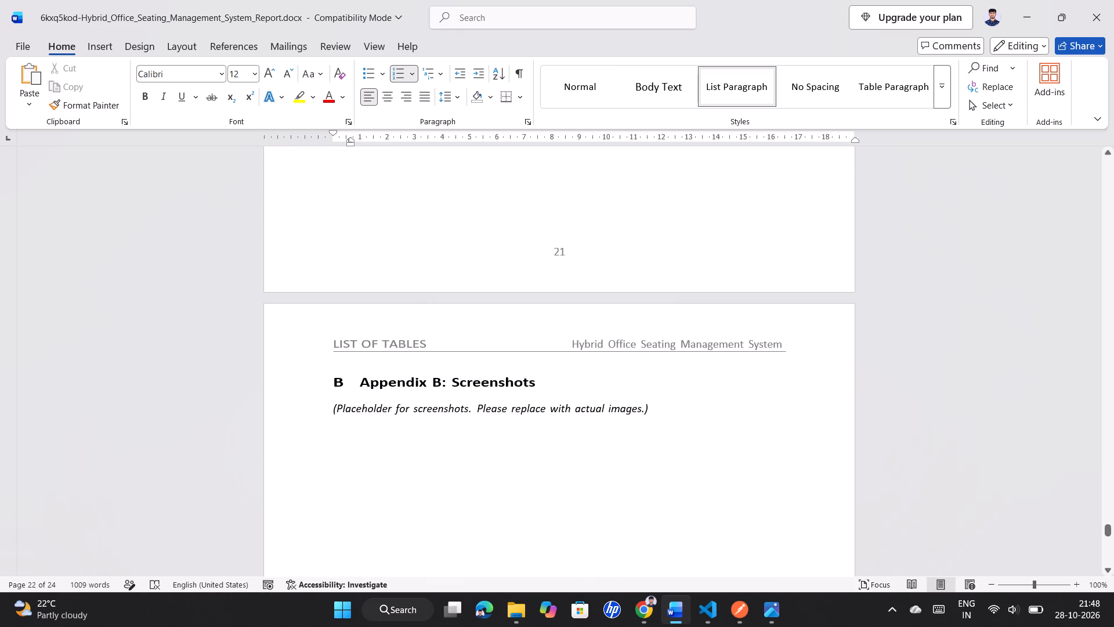
drag(653, 408, 339, 371)
key(BackSpace)
key(BackSpace)
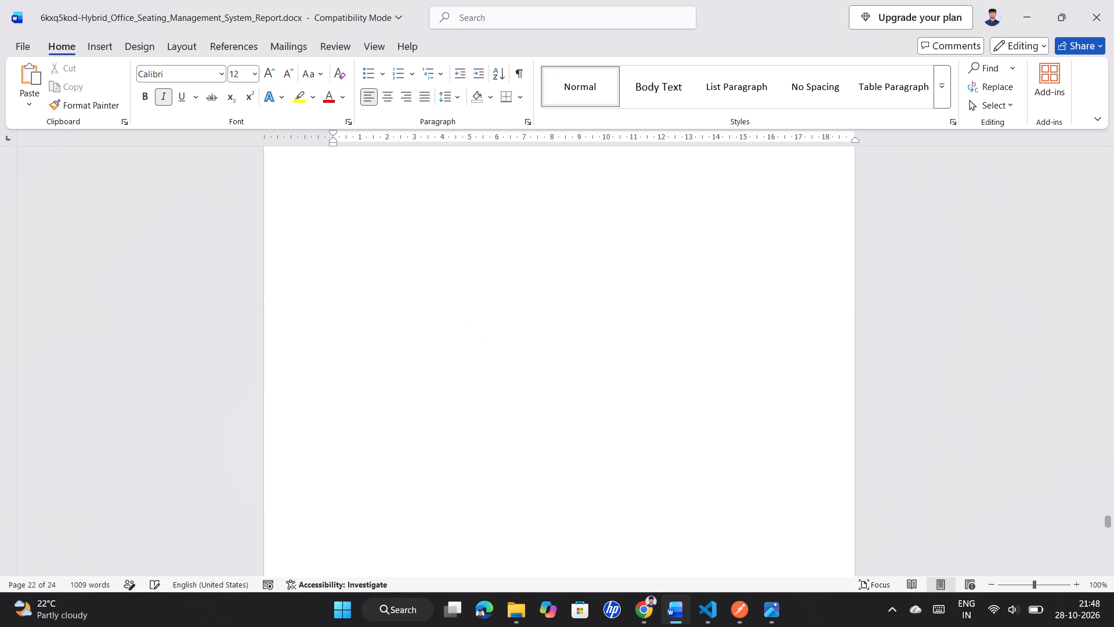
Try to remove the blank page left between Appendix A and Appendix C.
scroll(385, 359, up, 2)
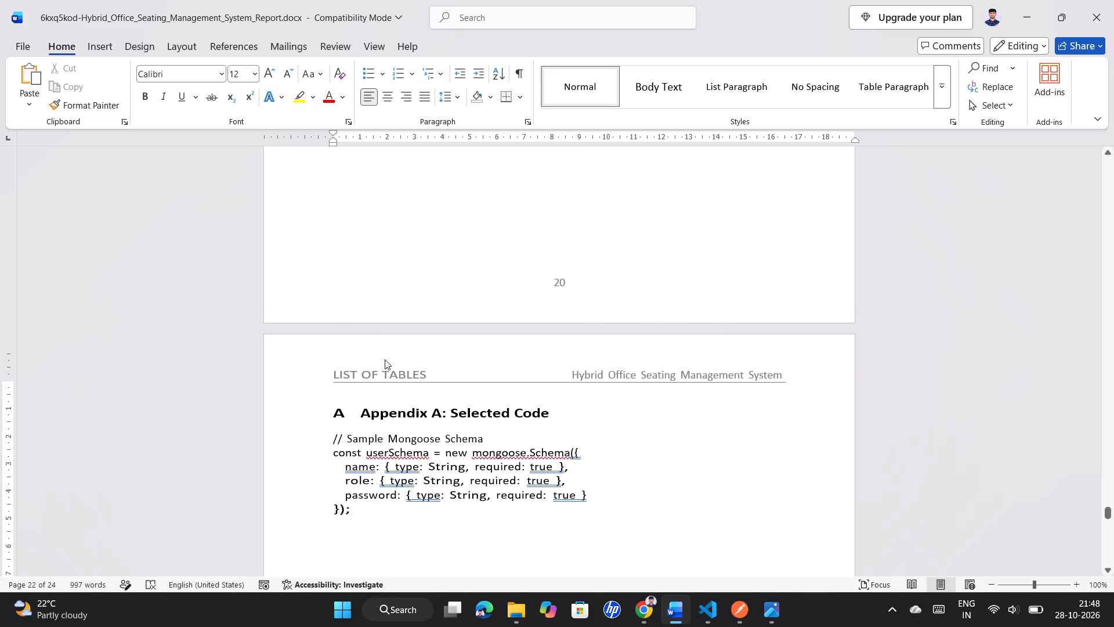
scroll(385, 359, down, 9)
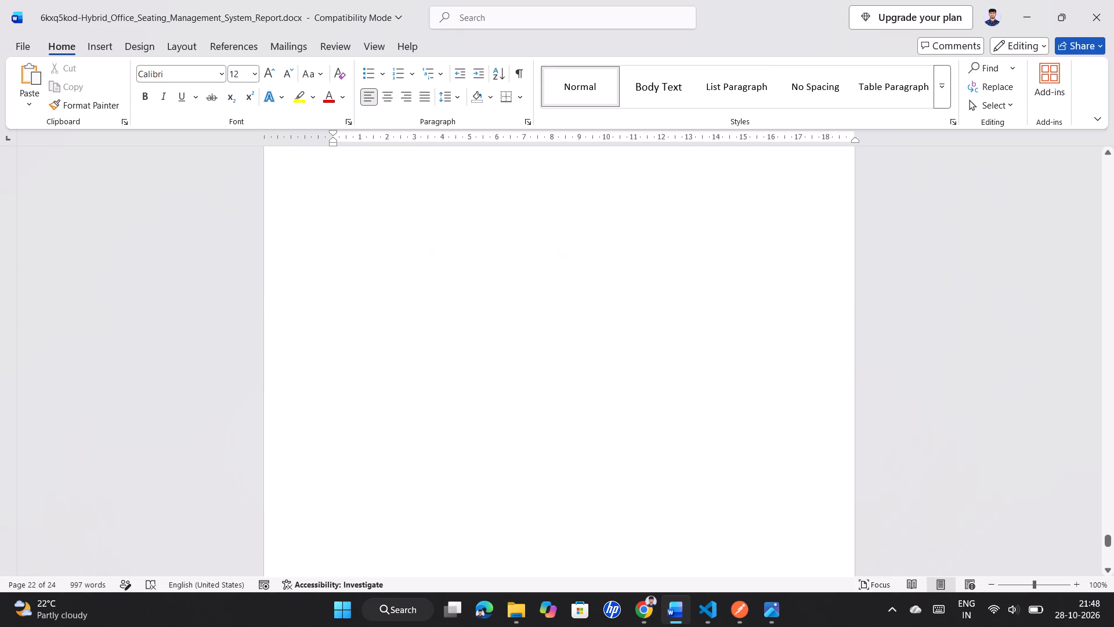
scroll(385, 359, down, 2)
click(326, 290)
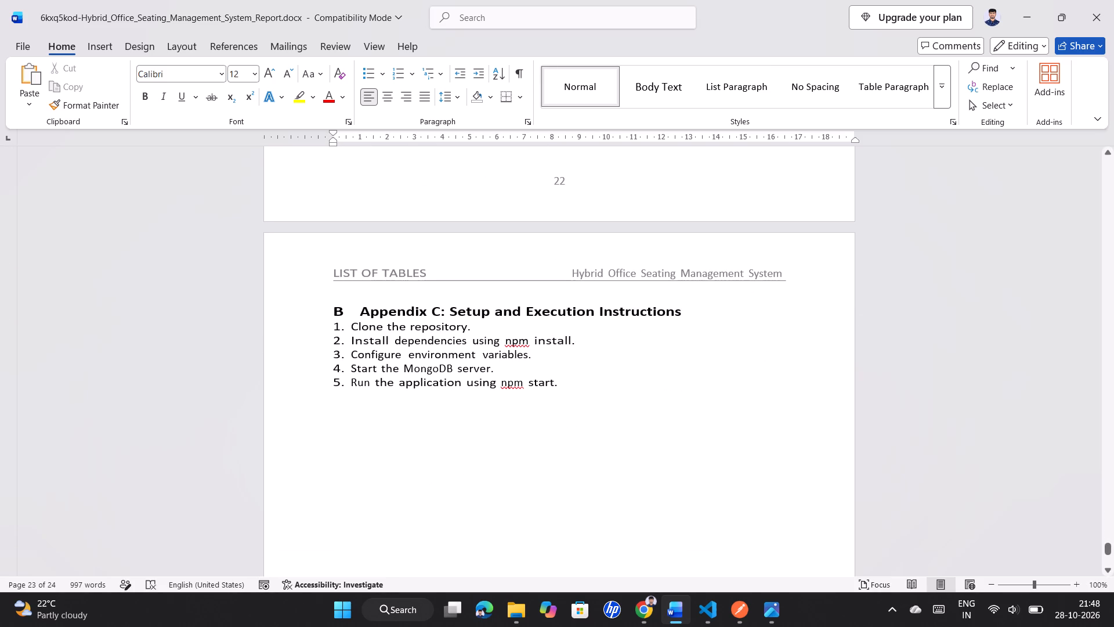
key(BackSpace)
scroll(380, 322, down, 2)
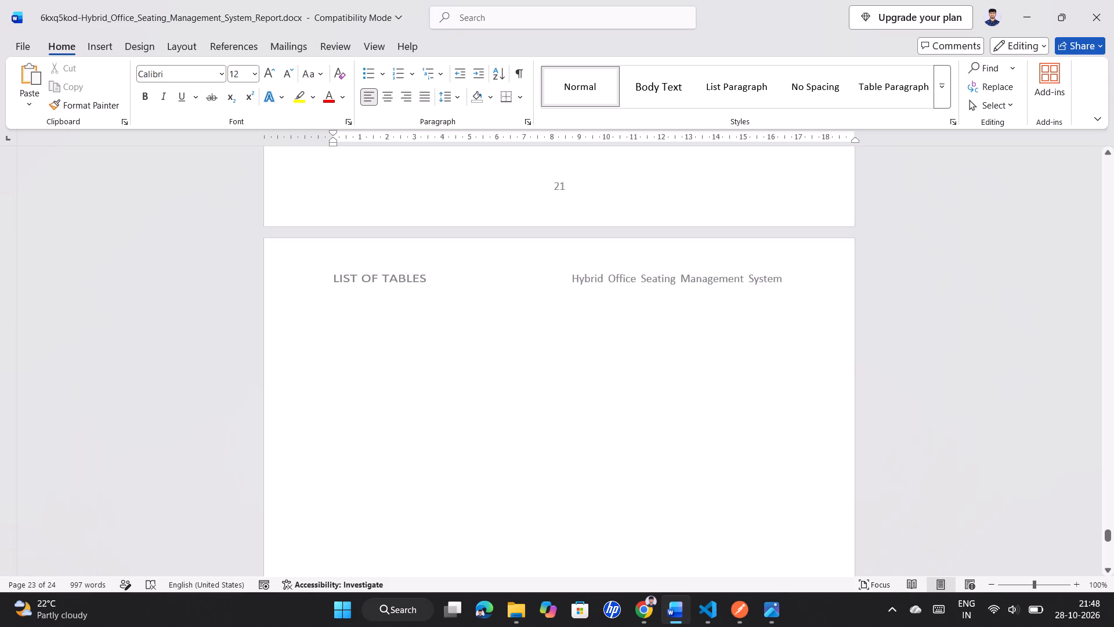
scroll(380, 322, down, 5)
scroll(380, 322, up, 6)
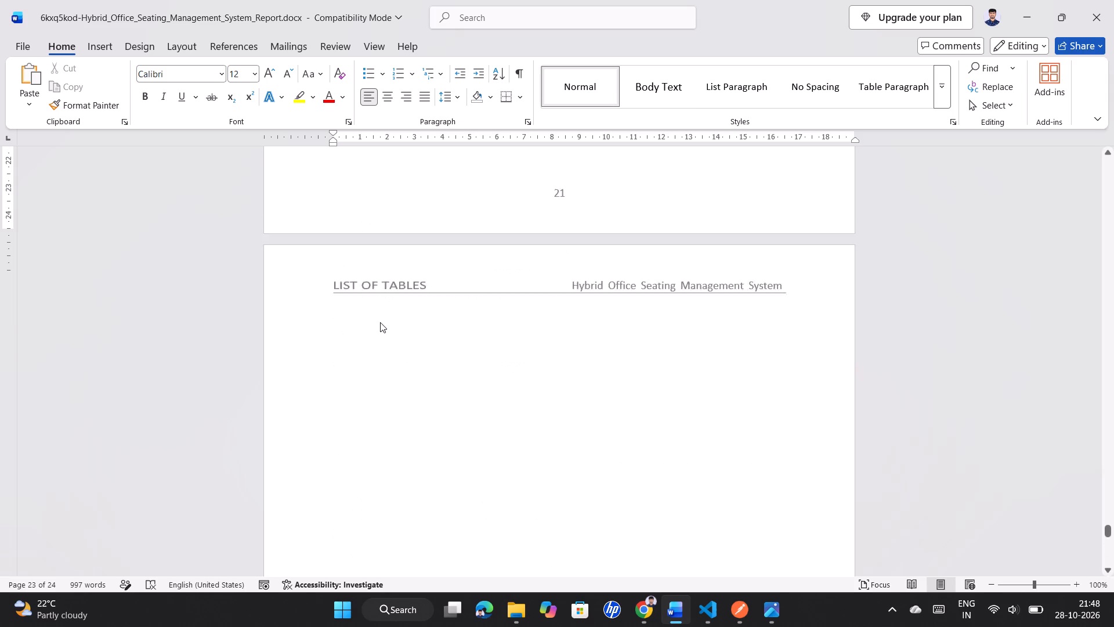
Delete the Appendix A: Selected Code heading and the whole sample Mongoose schema code beneath it.
scroll(380, 322, up, 5)
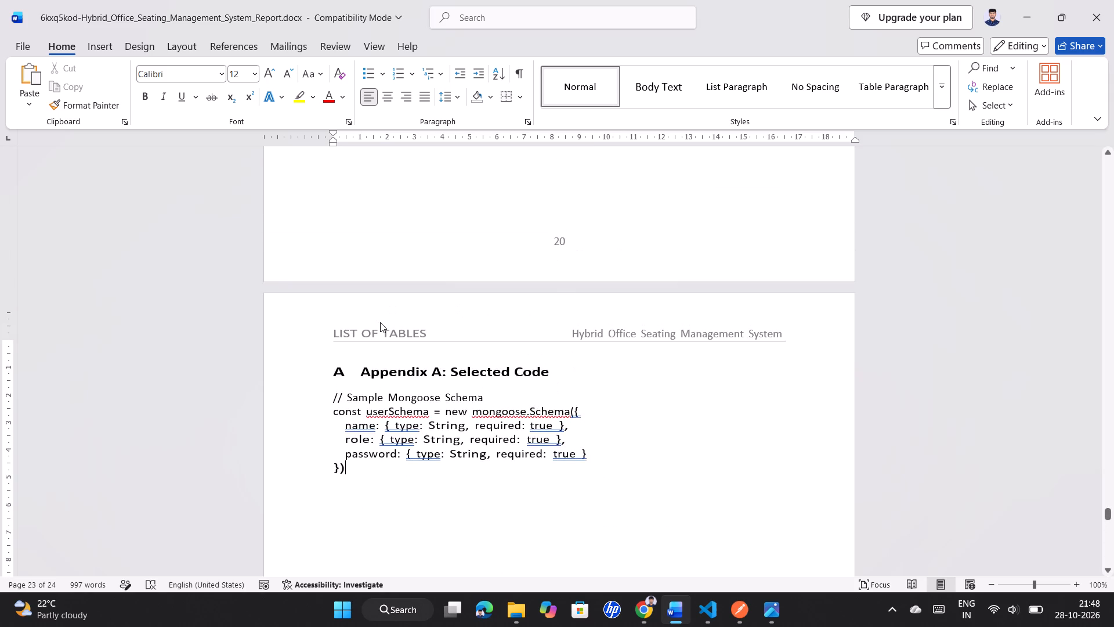
scroll(380, 322, up, 3)
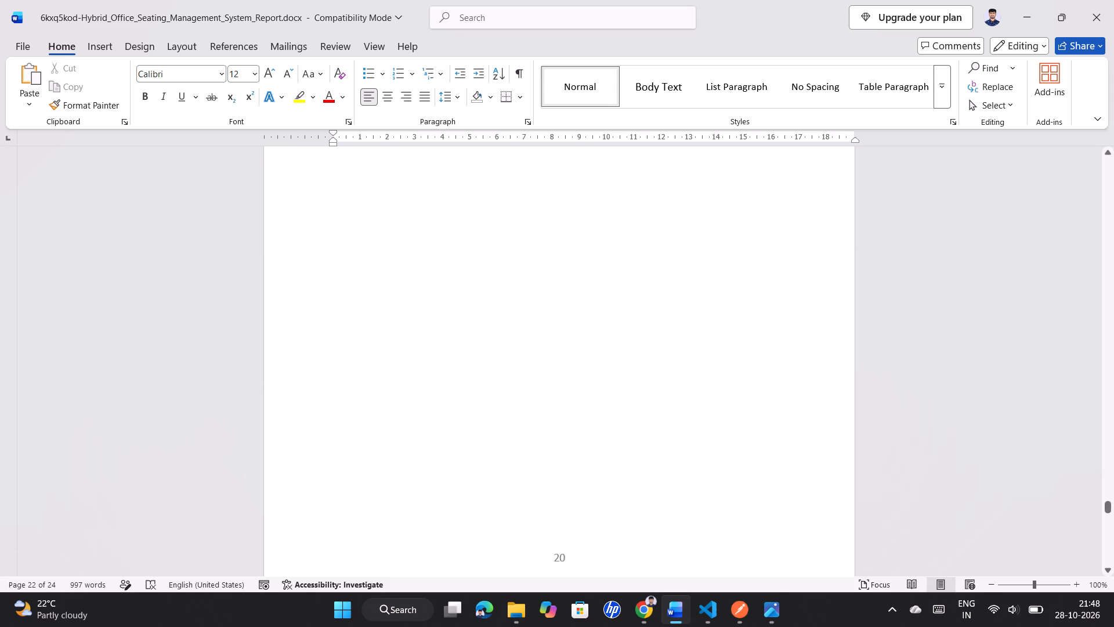
scroll(380, 322, up, 3)
scroll(380, 322, down, 3)
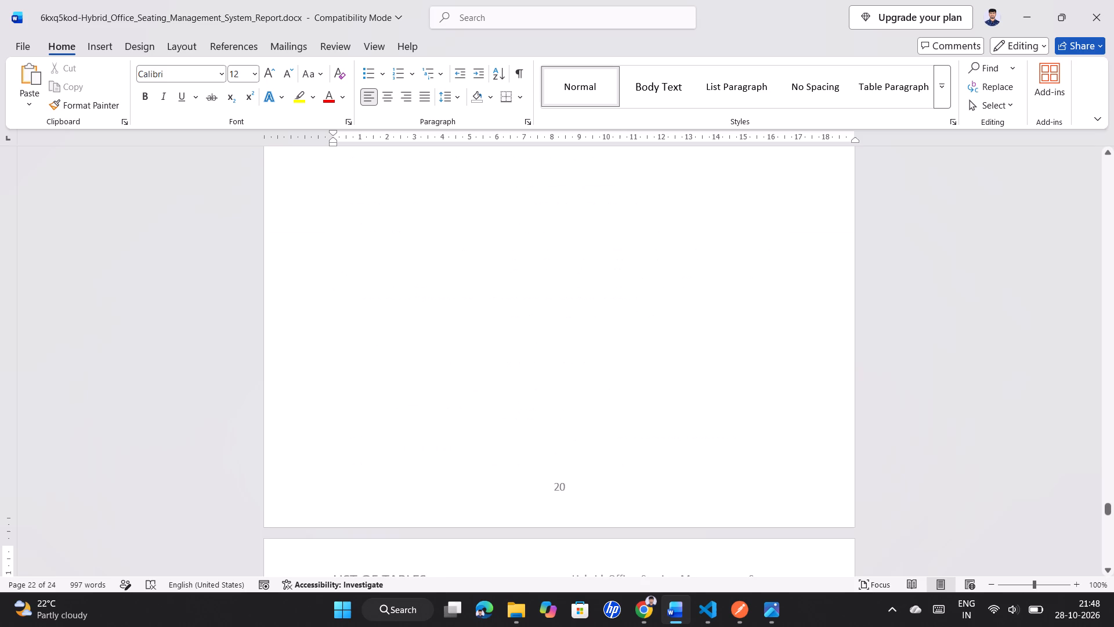
scroll(380, 322, down, 1)
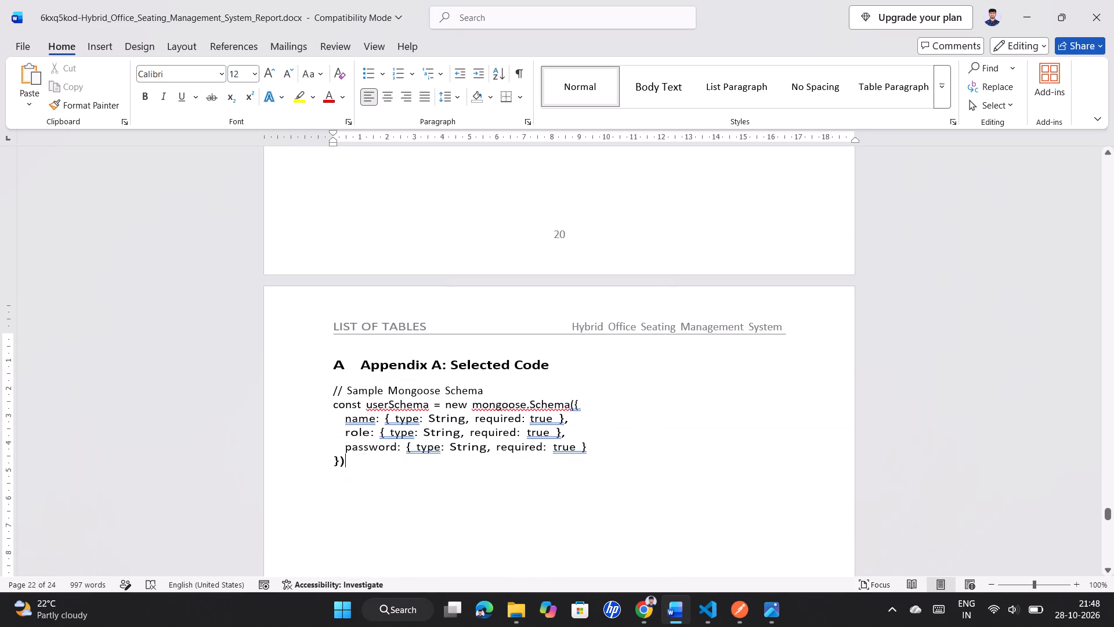
click(633, 409)
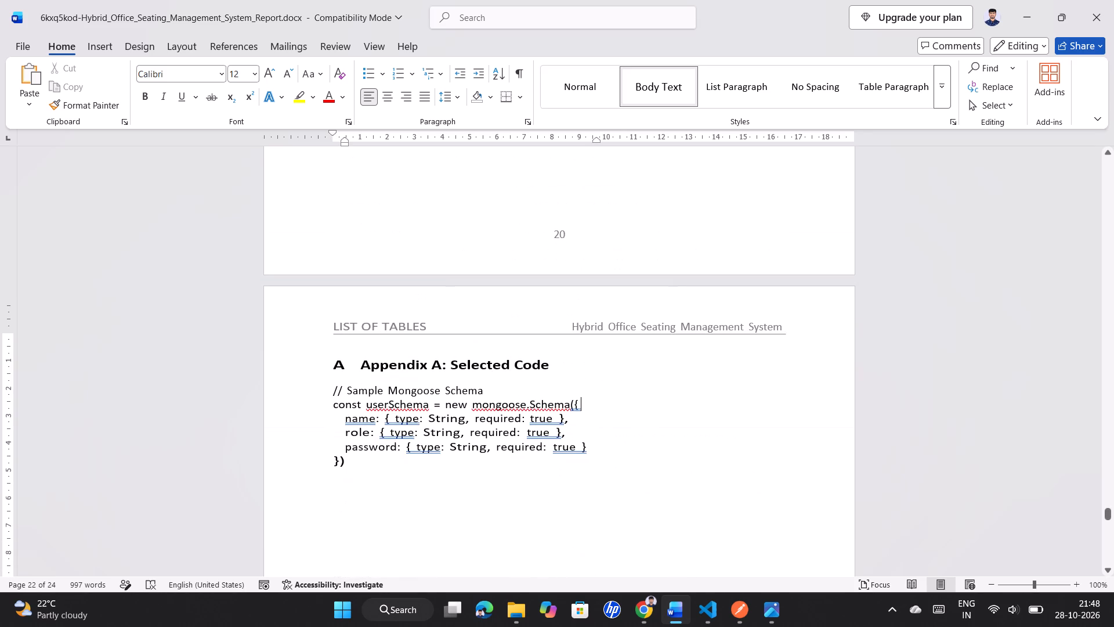
key(Delete)
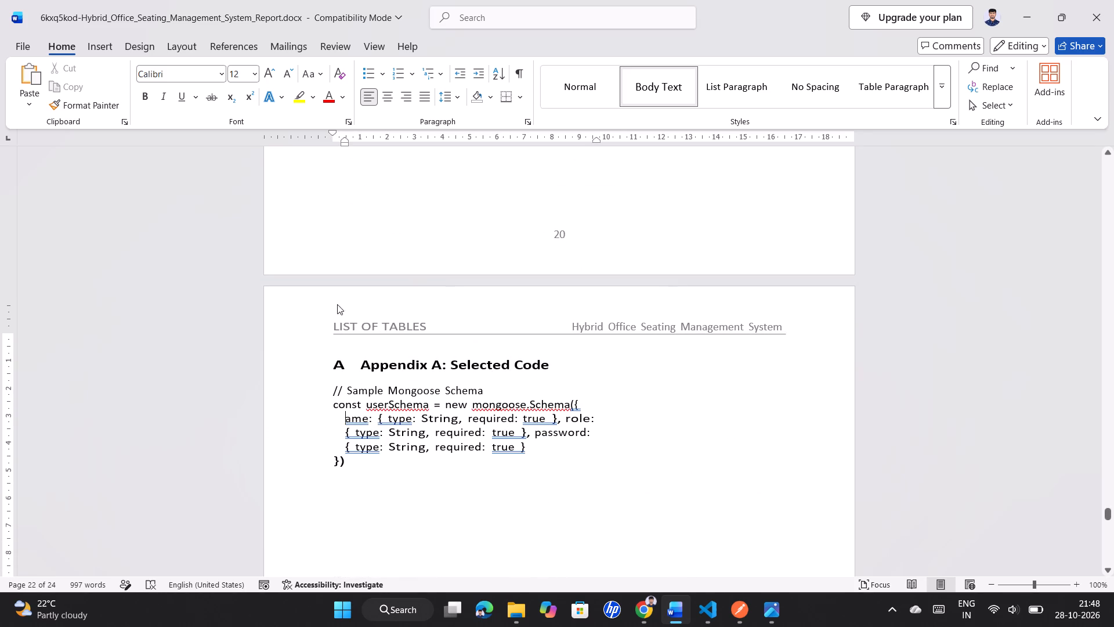
drag(331, 307, 671, 555)
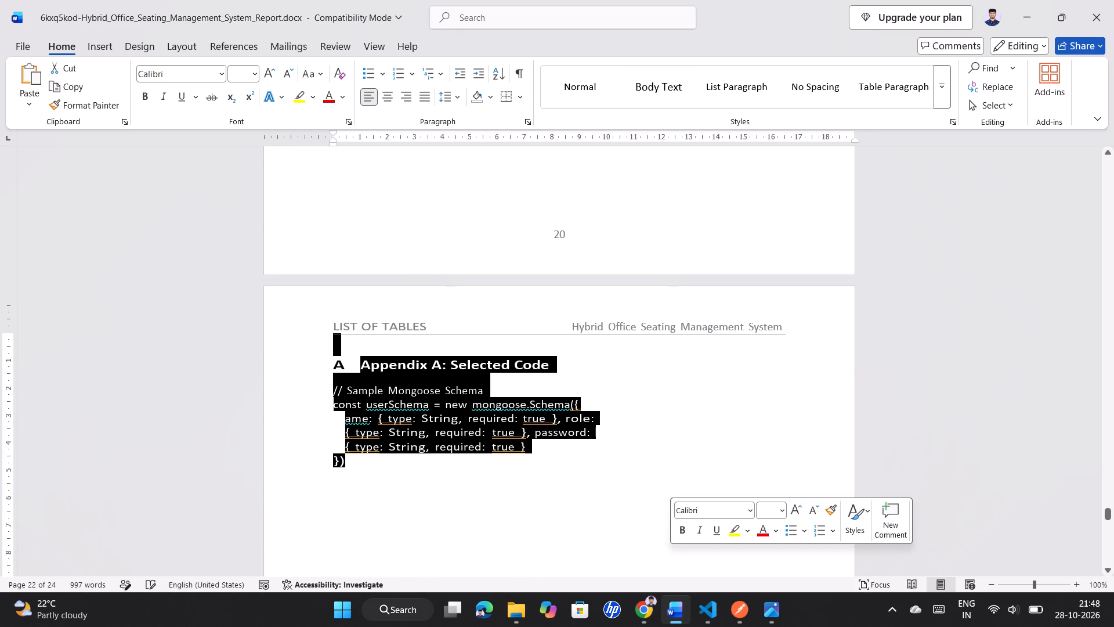
key(Delete)
key(Delete)
scroll(580, 550, down, 3)
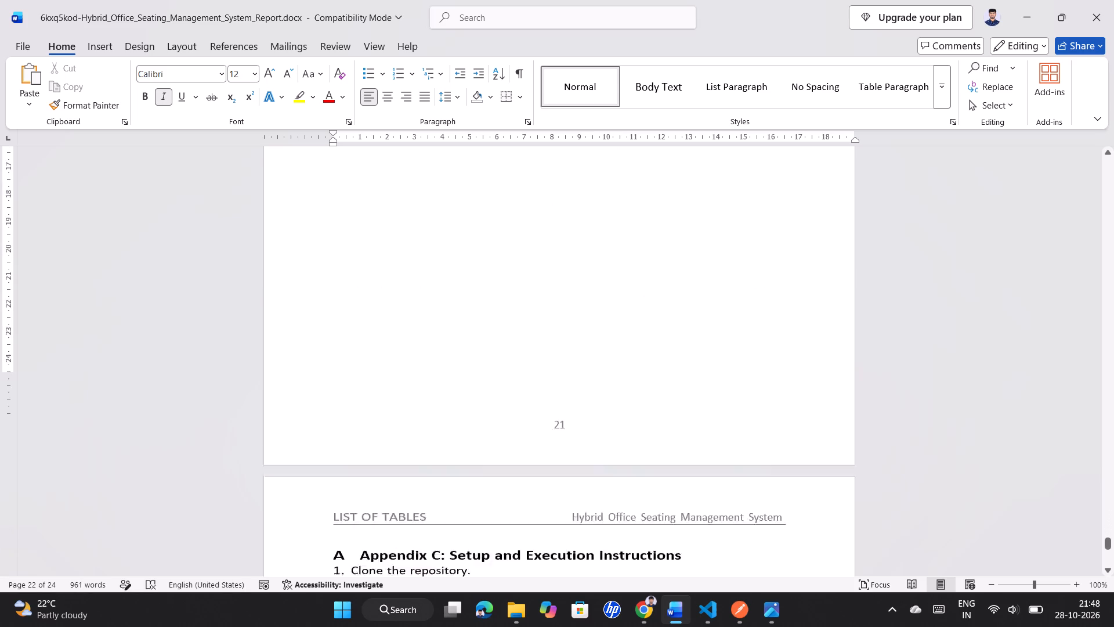
Delete the Appendix C: Setup and Execution Instructions heading together with its five numbered setup steps.
scroll(580, 550, down, 3)
scroll(580, 550, up, 2)
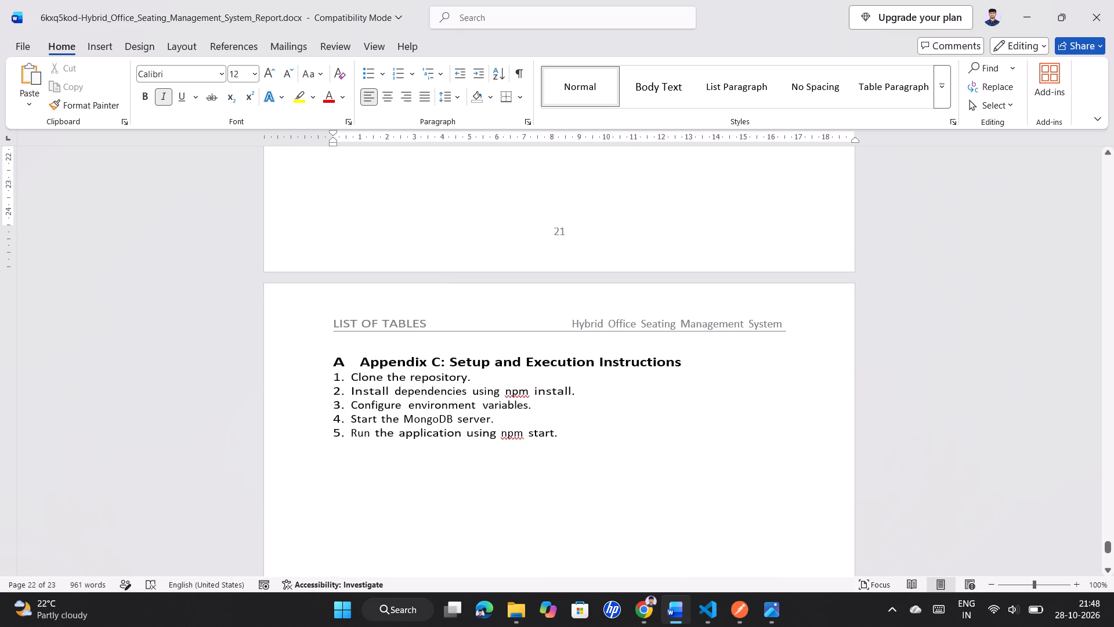
drag(321, 354, 605, 475)
key(Delete)
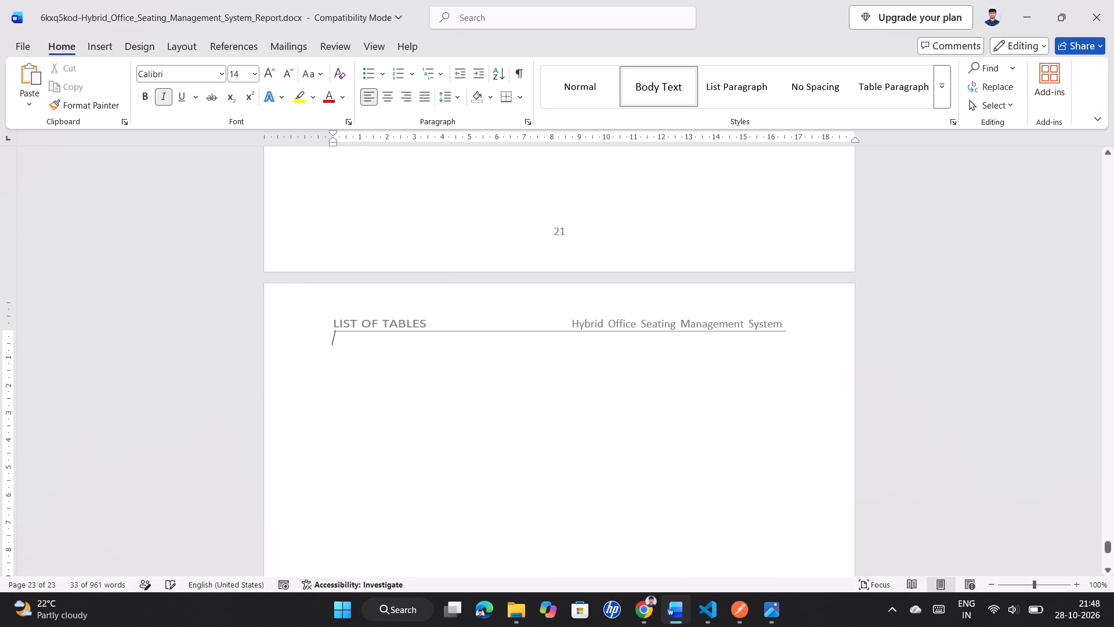
Examine the blank pages left at the end of the report where the appendices were.
scroll(605, 475, down, 10)
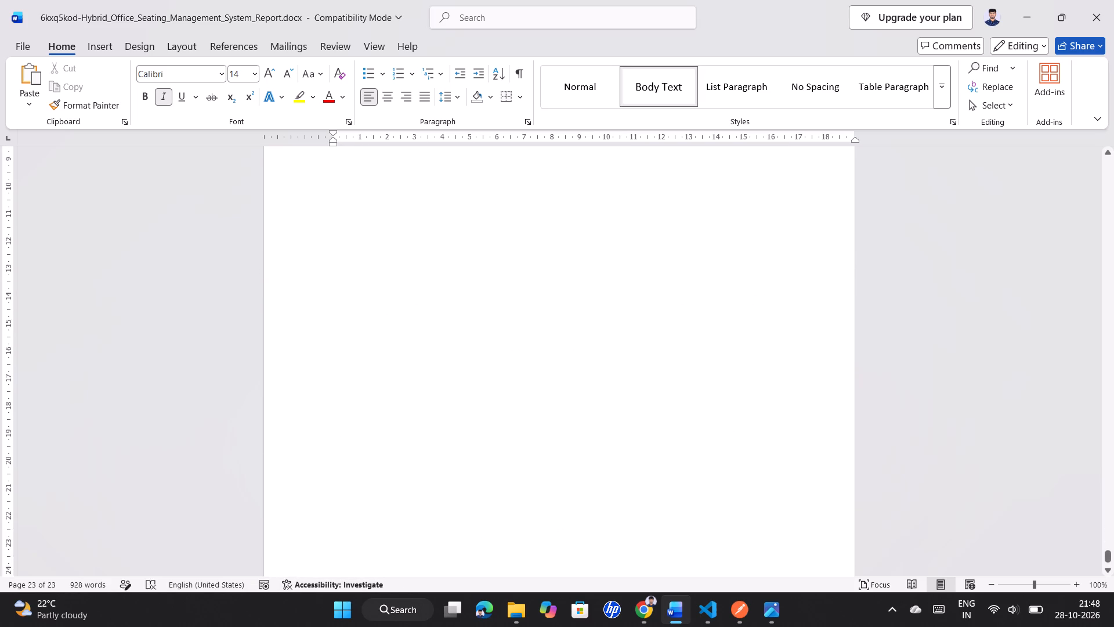
scroll(605, 475, up, 9)
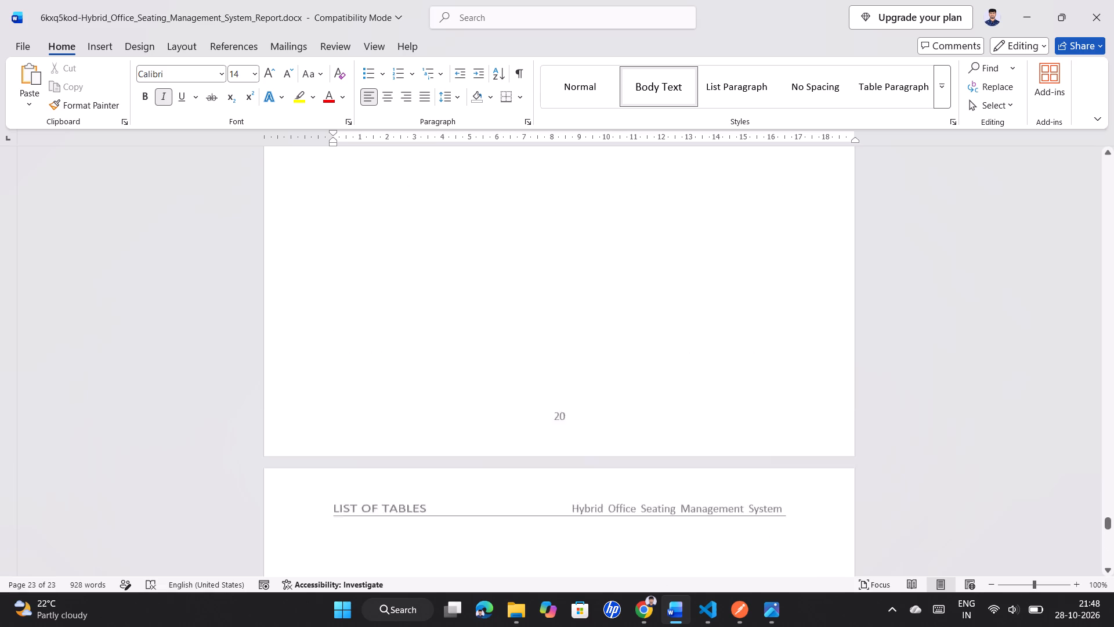
scroll(605, 475, up, 4)
scroll(605, 475, down, 7)
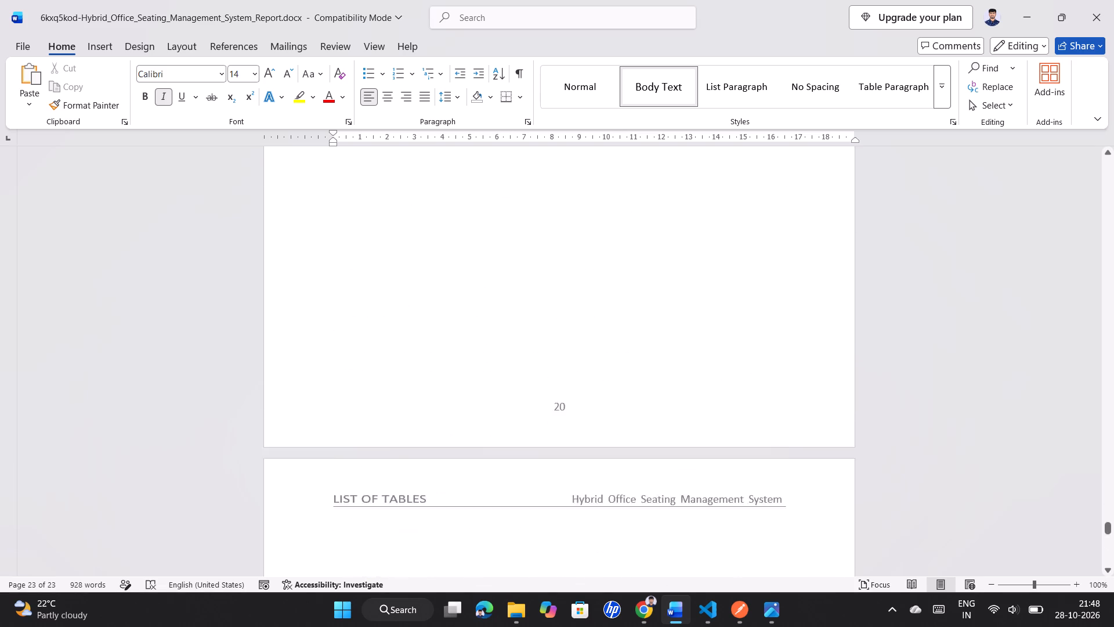
scroll(605, 475, down, 9)
right_click(502, 417)
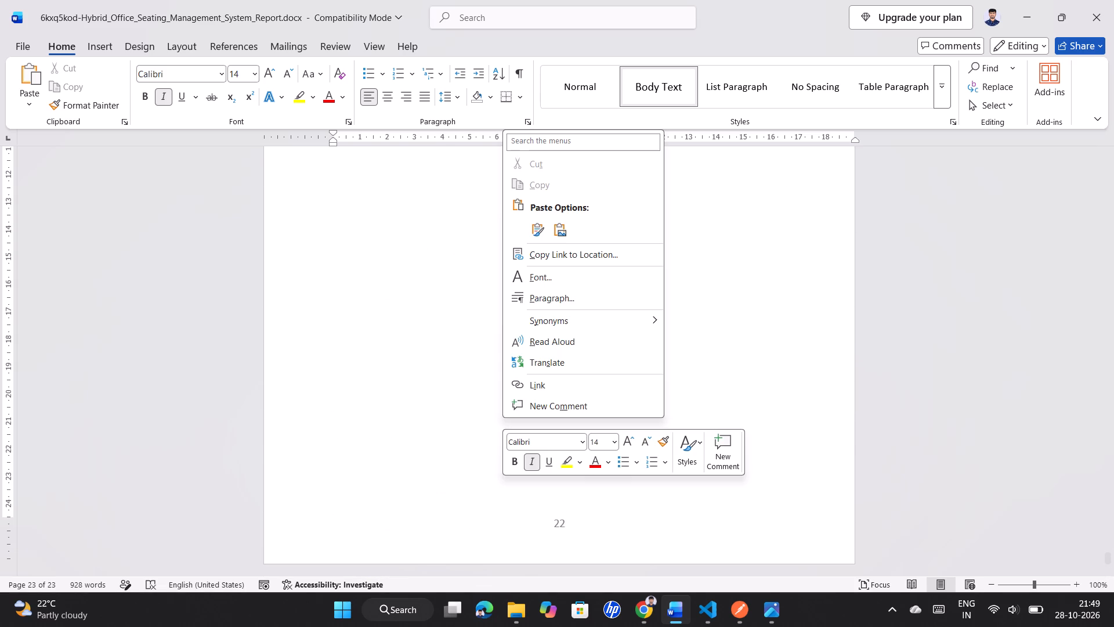
click(450, 399)
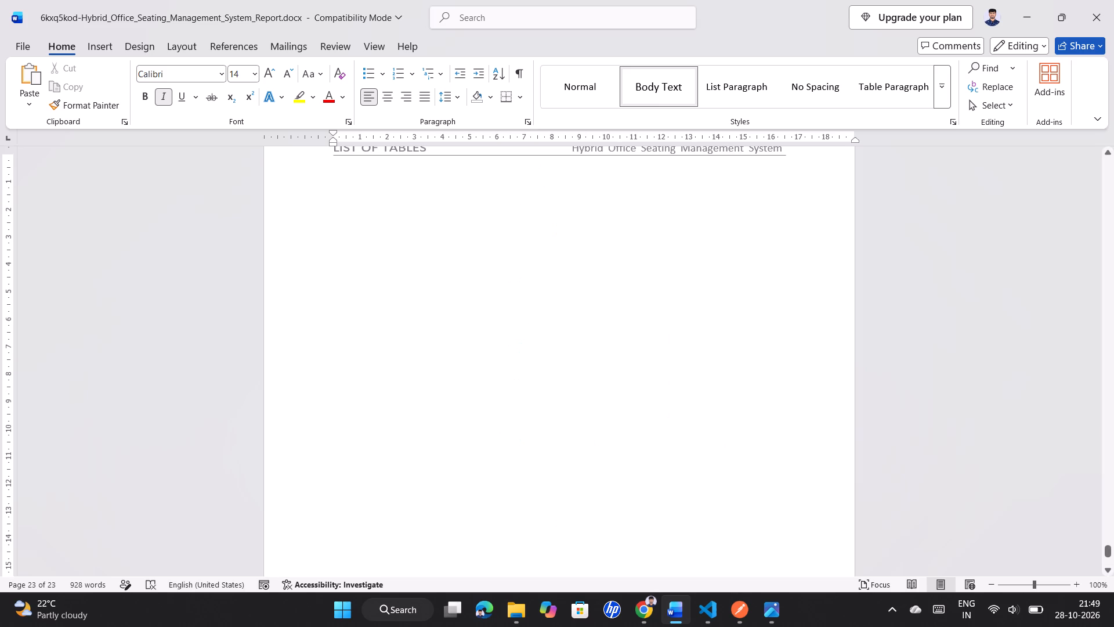
scroll(450, 399, up, 2)
scroll(450, 399, down, 4)
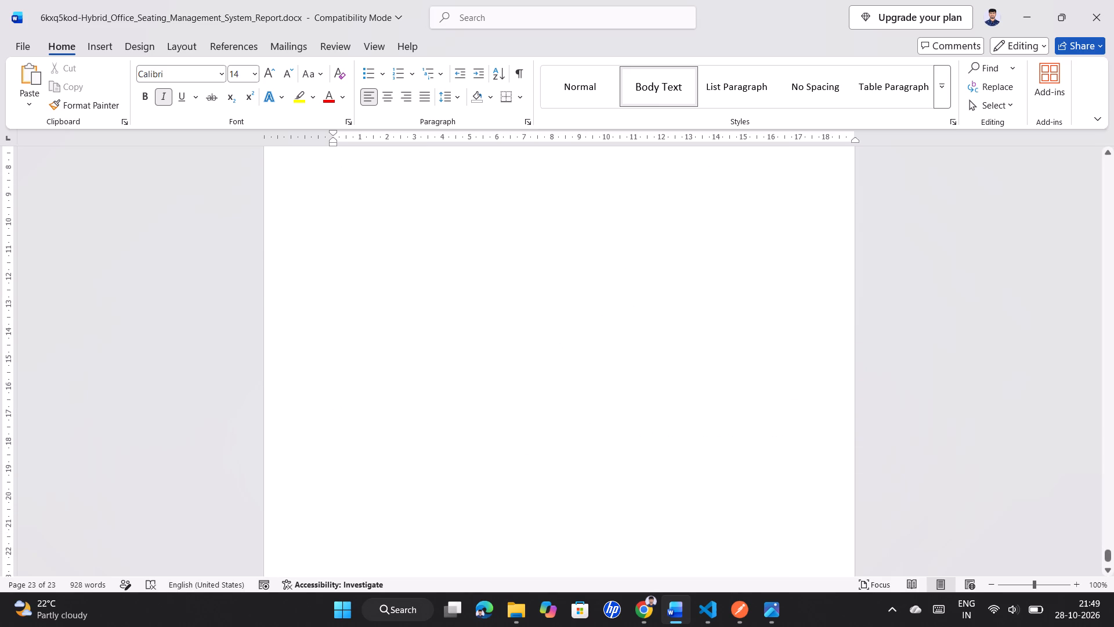
scroll(450, 399, down, 2)
scroll(450, 399, up, 3)
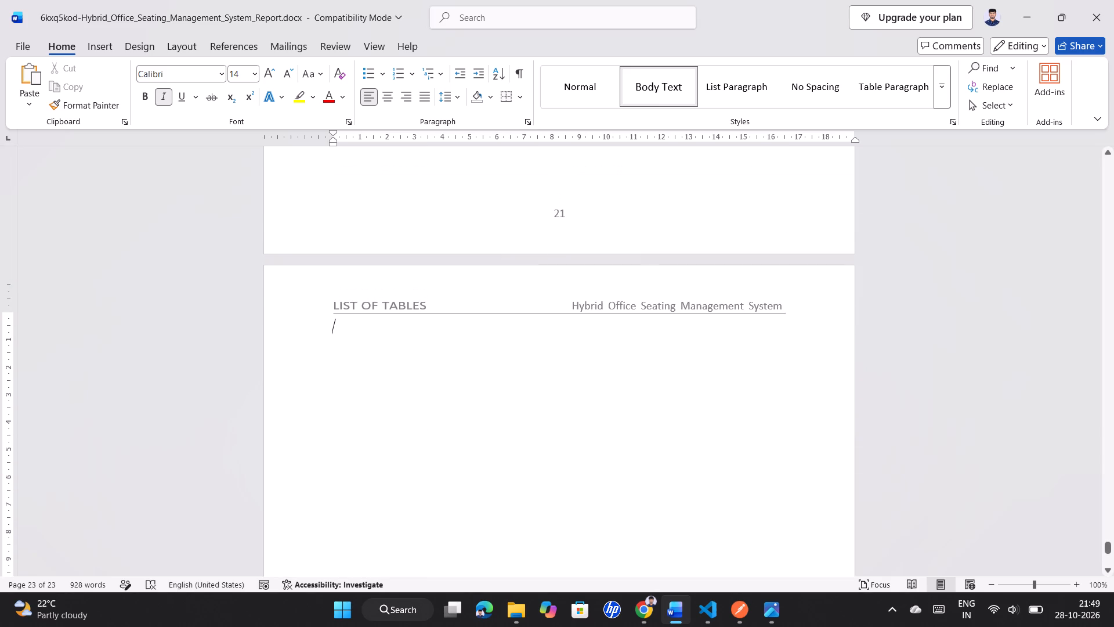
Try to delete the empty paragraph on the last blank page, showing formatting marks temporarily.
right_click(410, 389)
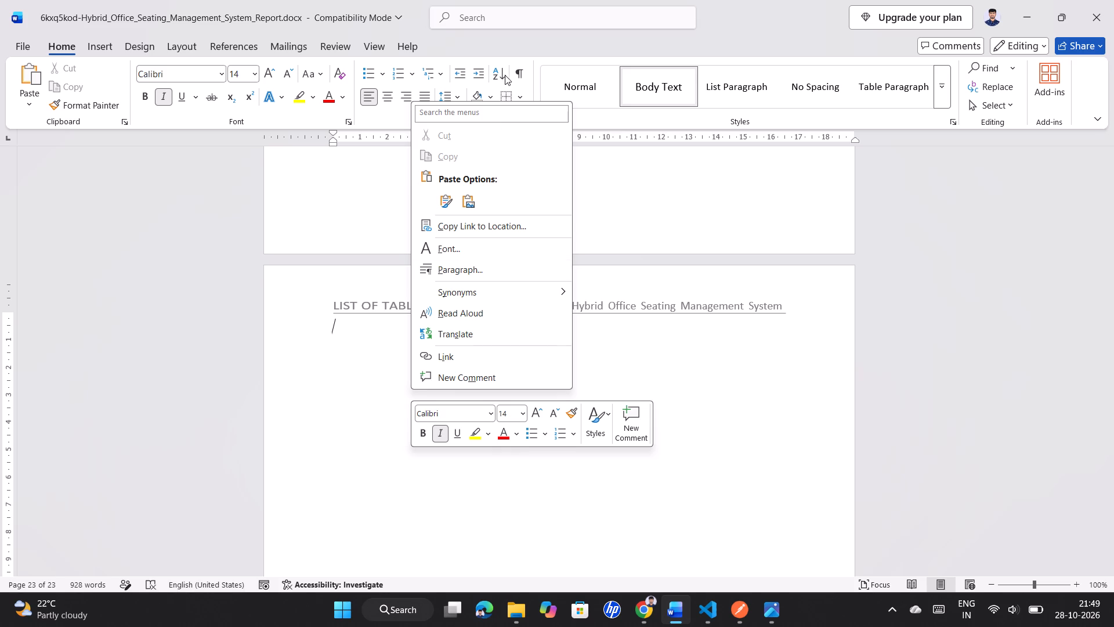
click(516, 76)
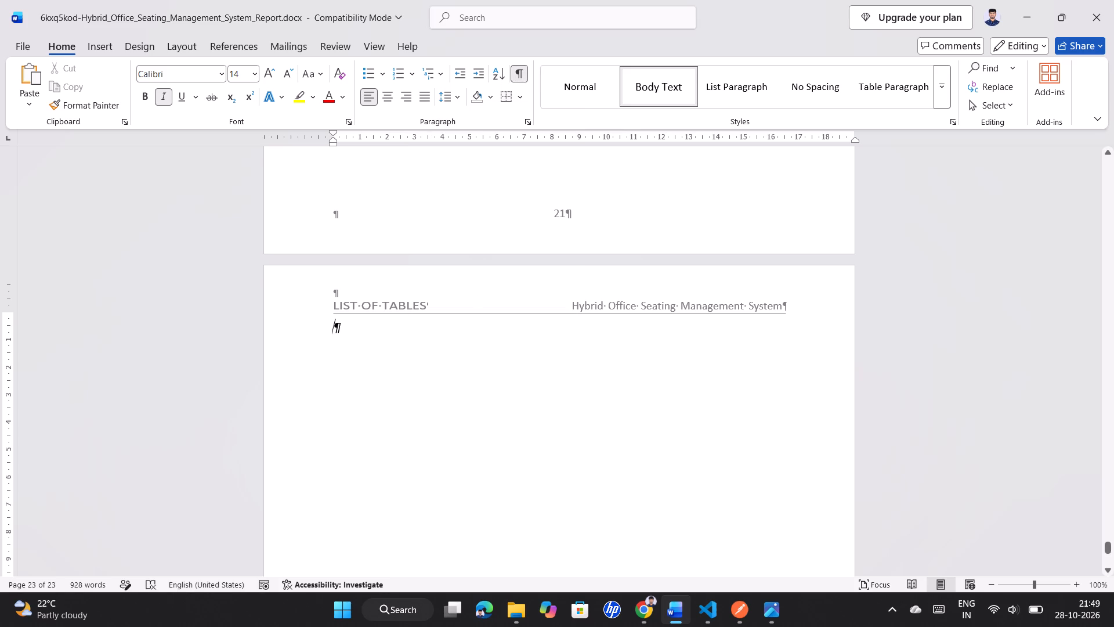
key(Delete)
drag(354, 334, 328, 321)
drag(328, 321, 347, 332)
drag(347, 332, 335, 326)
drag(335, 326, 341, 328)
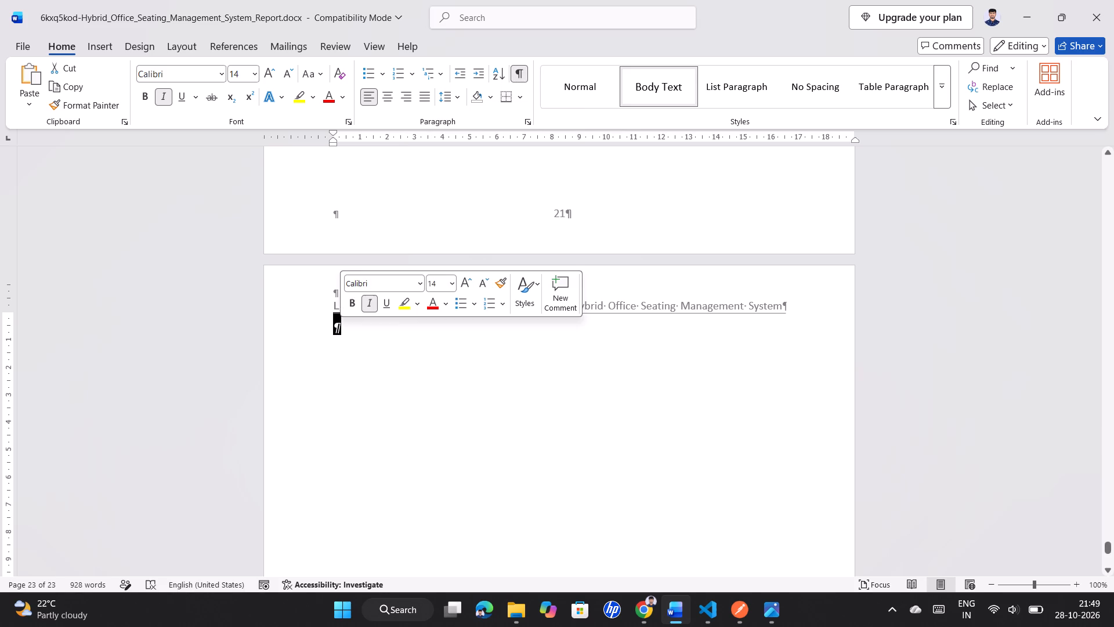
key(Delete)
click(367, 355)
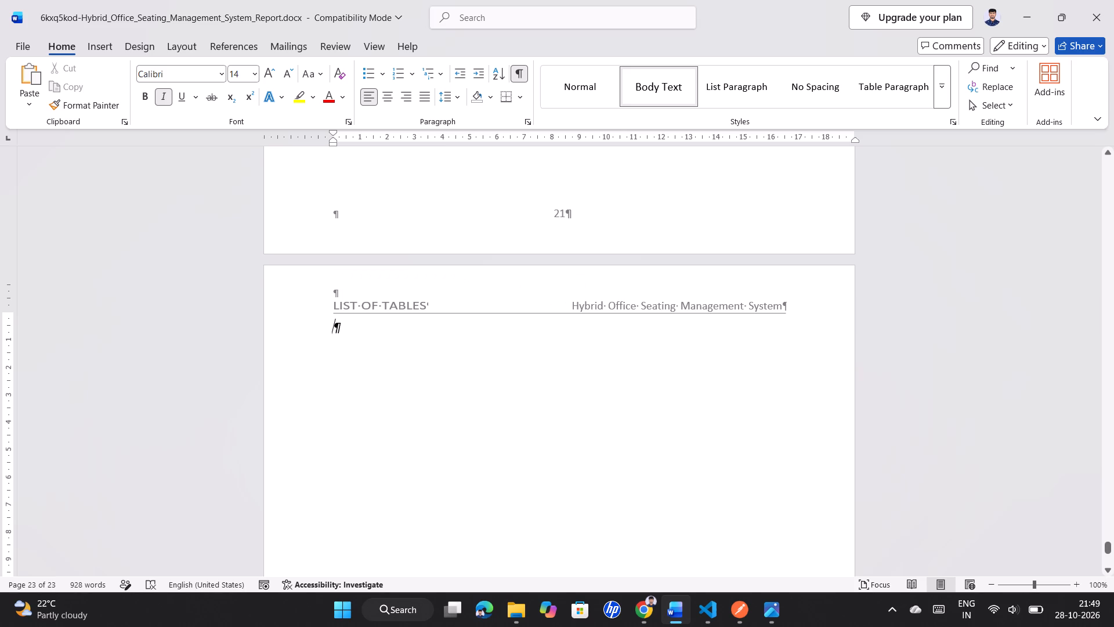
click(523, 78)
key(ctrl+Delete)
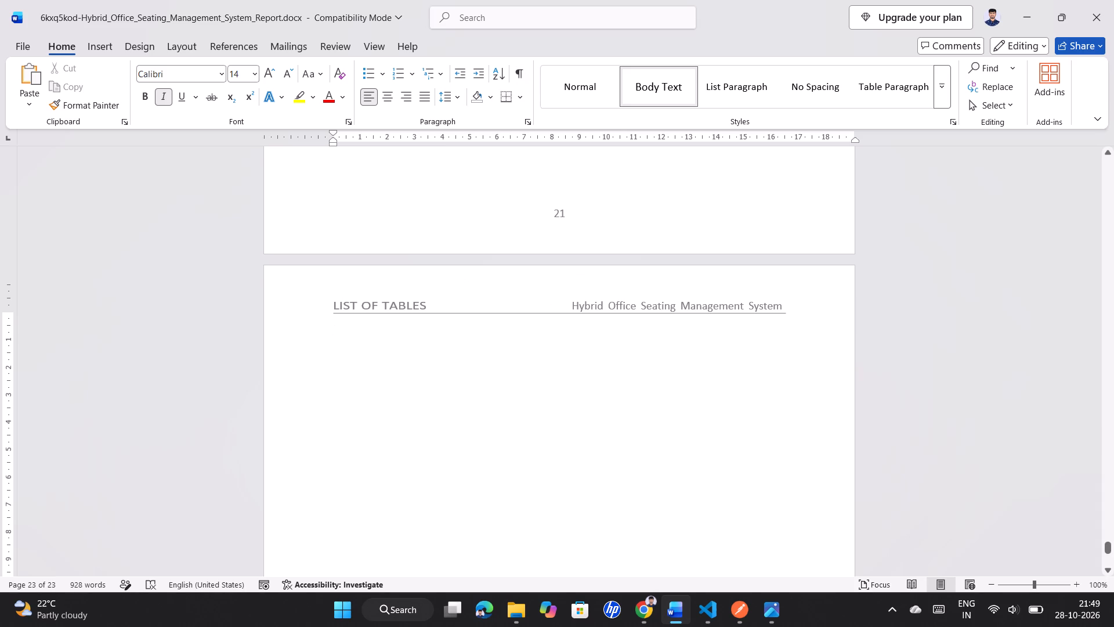
Remove the extra blank page between the References page and the final page.
scroll(508, 392, down, 13)
scroll(508, 392, up, 11)
scroll(508, 392, down, 15)
scroll(508, 392, up, 4)
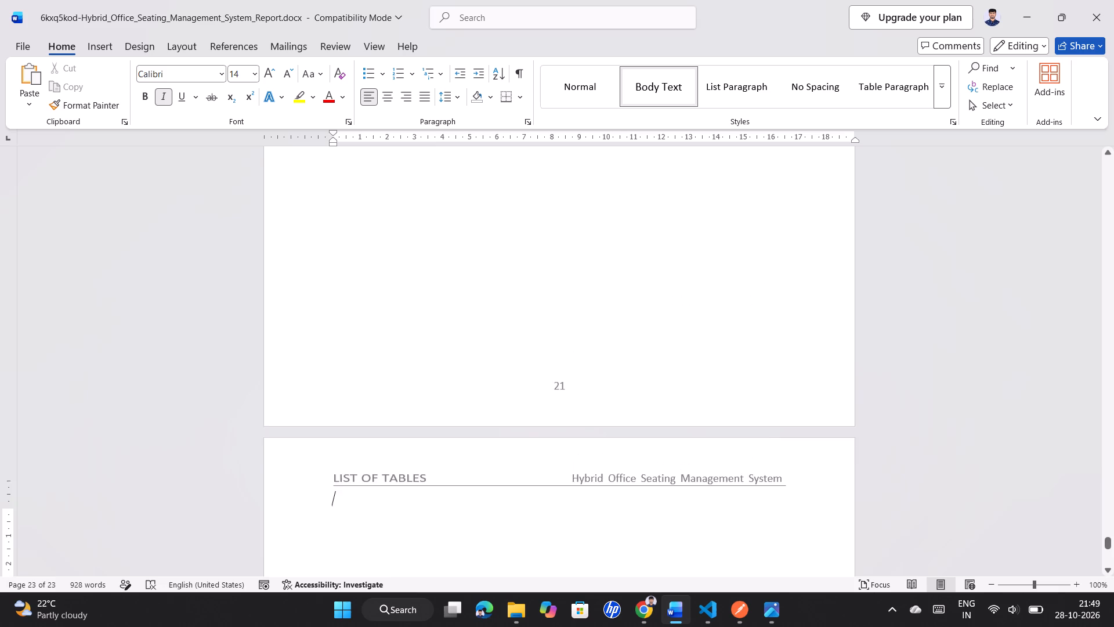
scroll(508, 392, up, 4)
scroll(508, 392, down, 9)
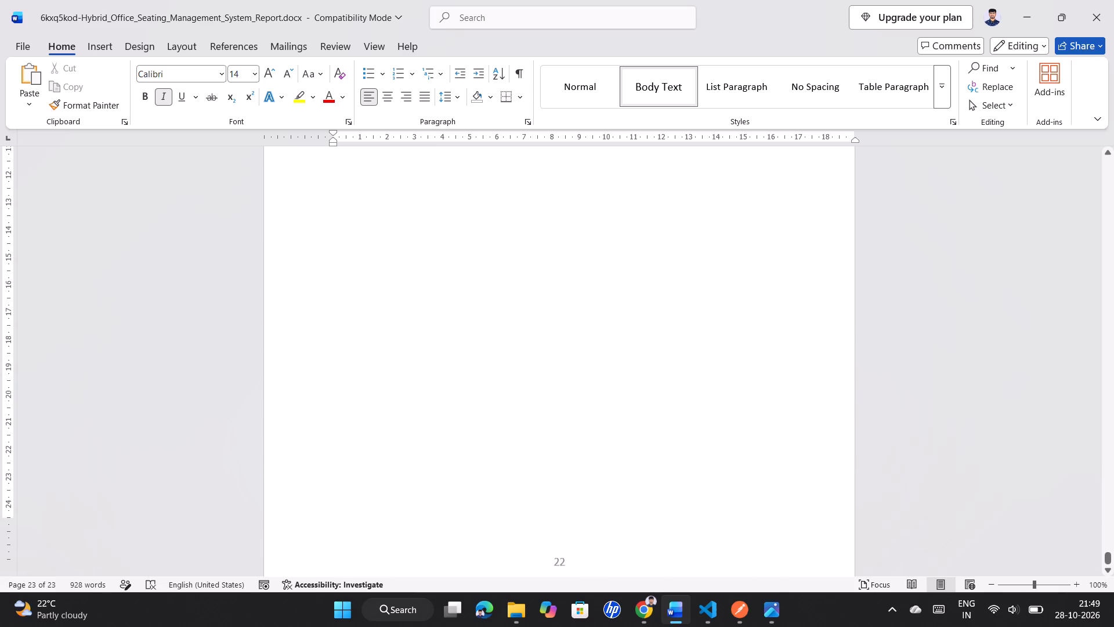
scroll(508, 392, down, 3)
scroll(517, 444, up, 12)
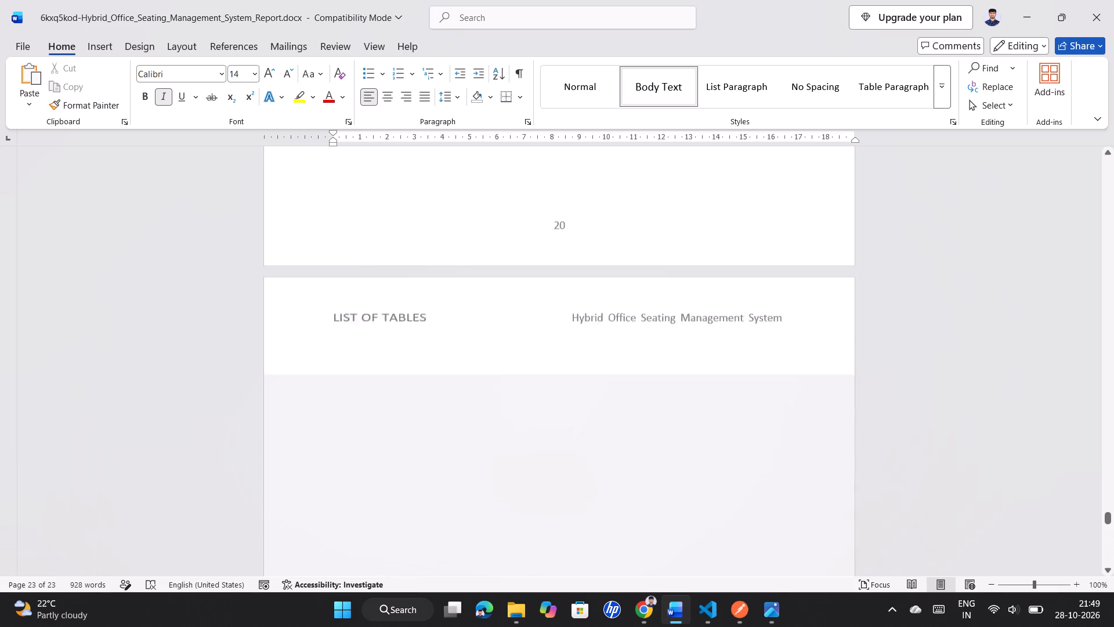
scroll(517, 444, right, 1)
scroll(517, 444, down, 3)
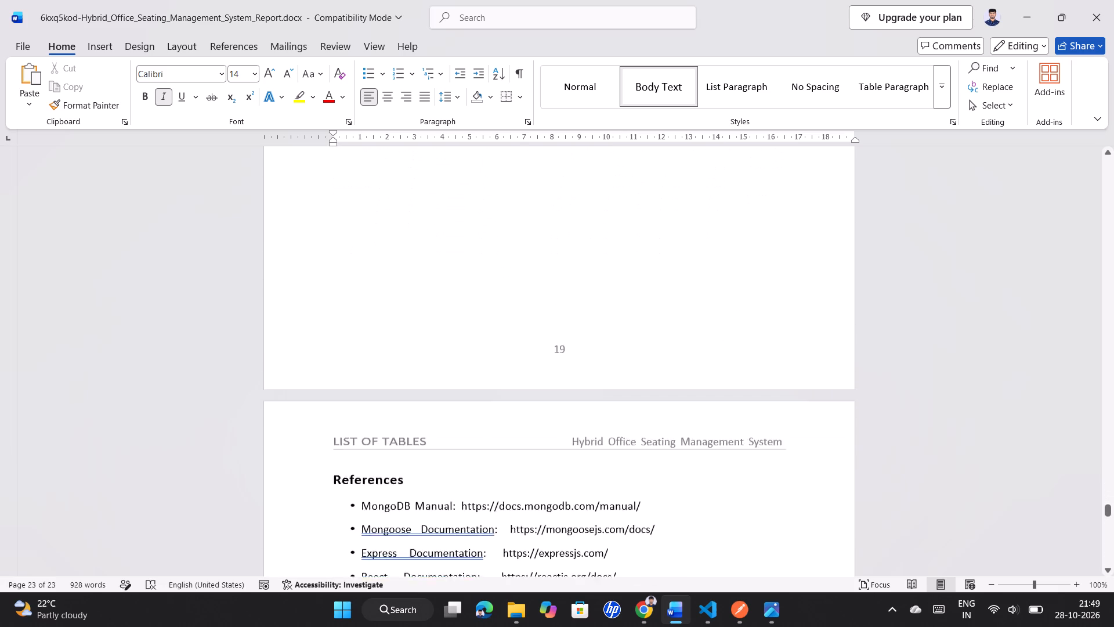
scroll(517, 444, down, 5)
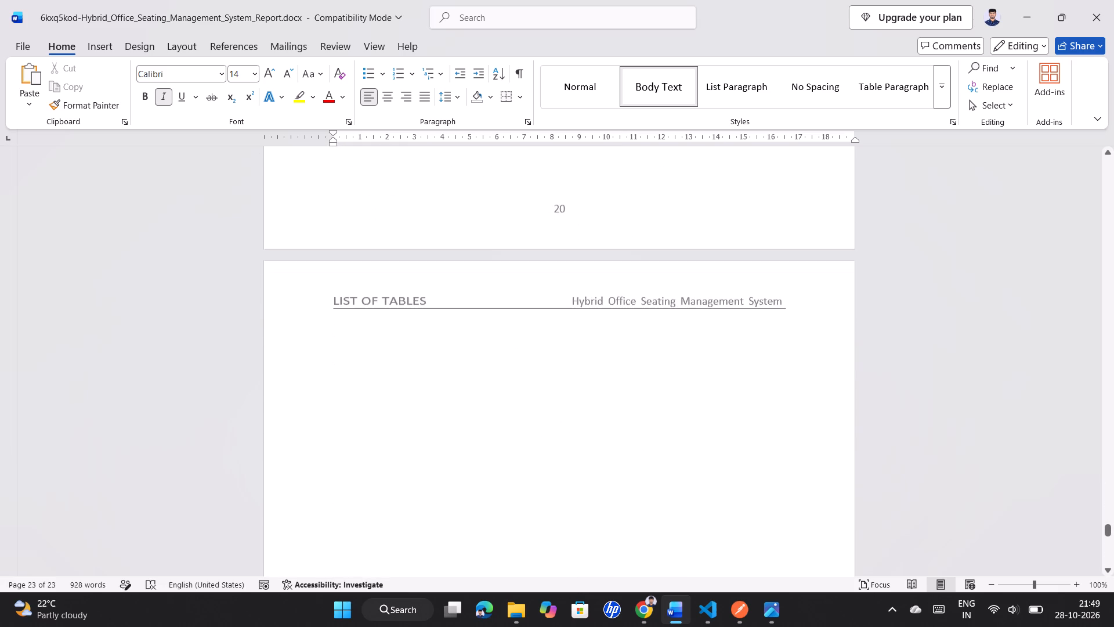
scroll(517, 444, down, 2)
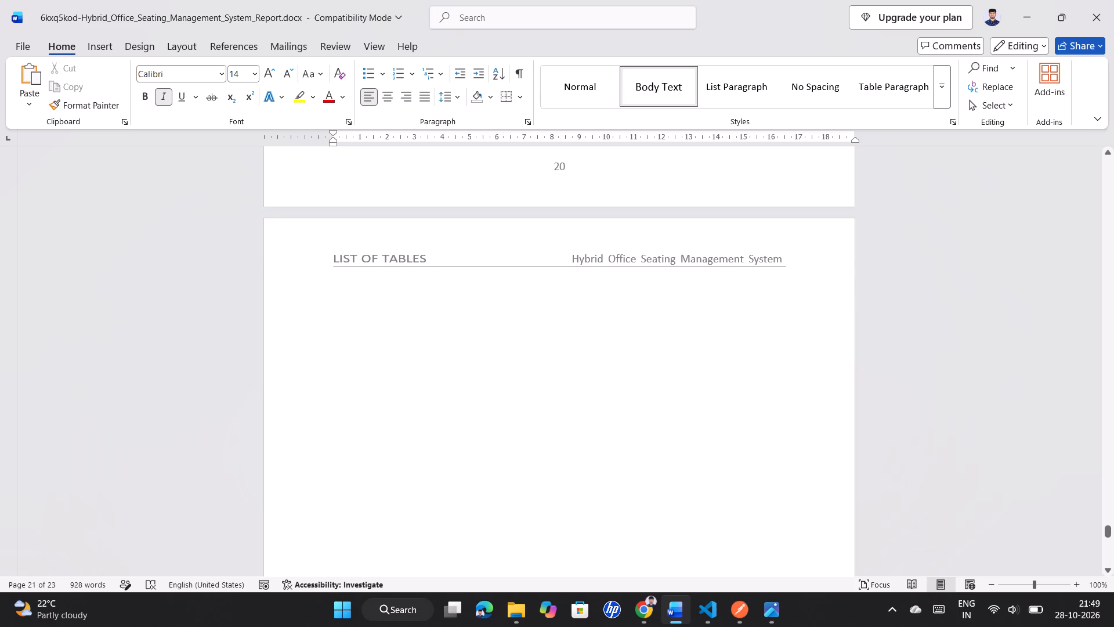
click(531, 311)
click(516, 308)
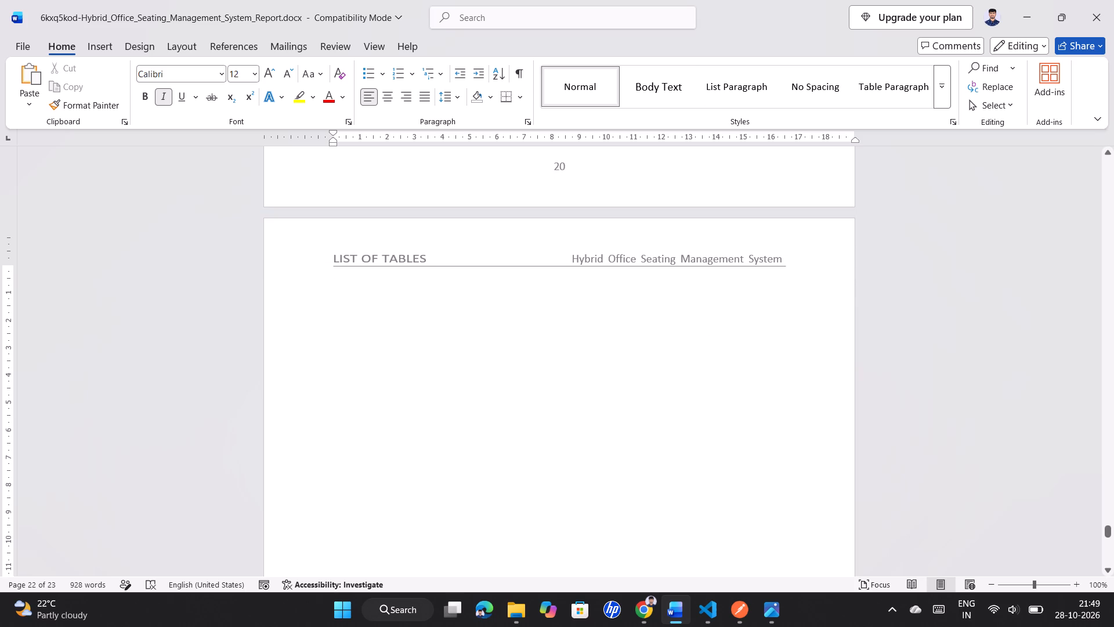
key(Delete)
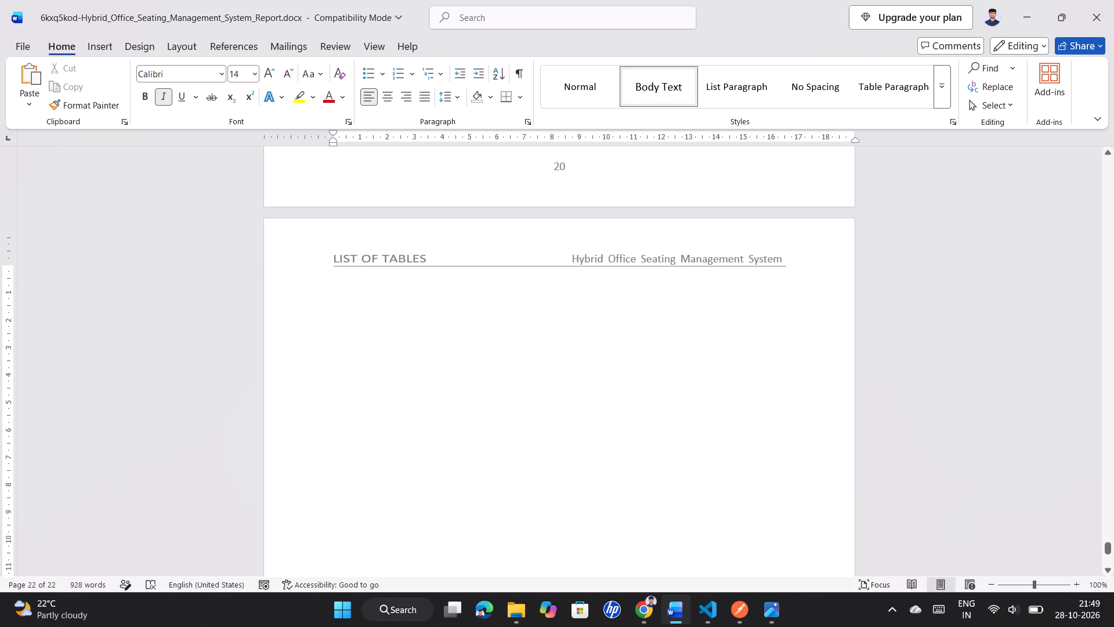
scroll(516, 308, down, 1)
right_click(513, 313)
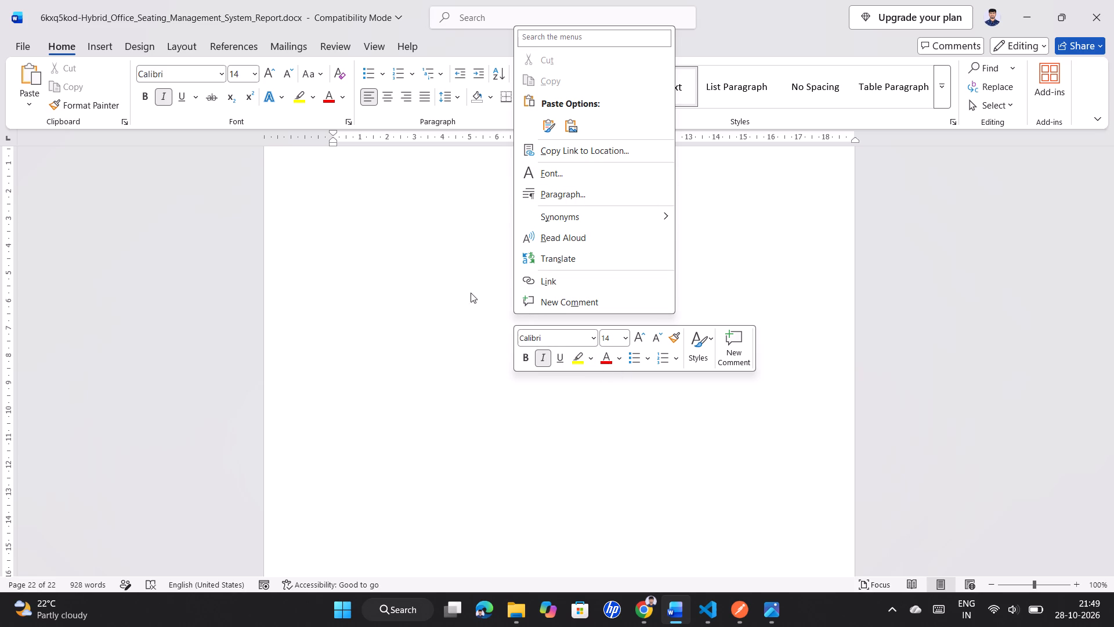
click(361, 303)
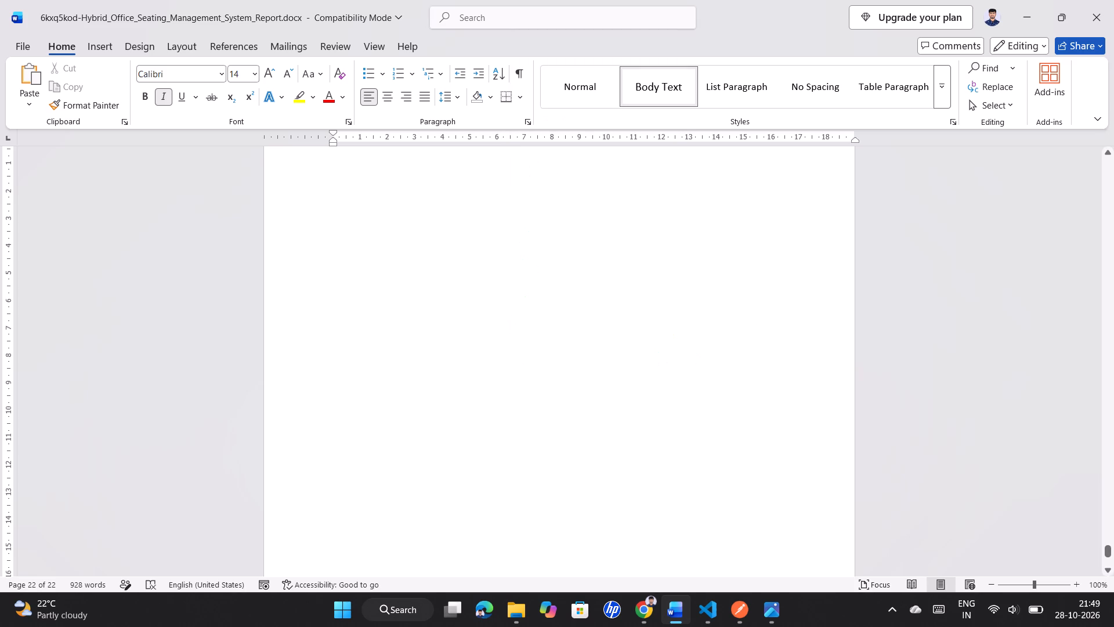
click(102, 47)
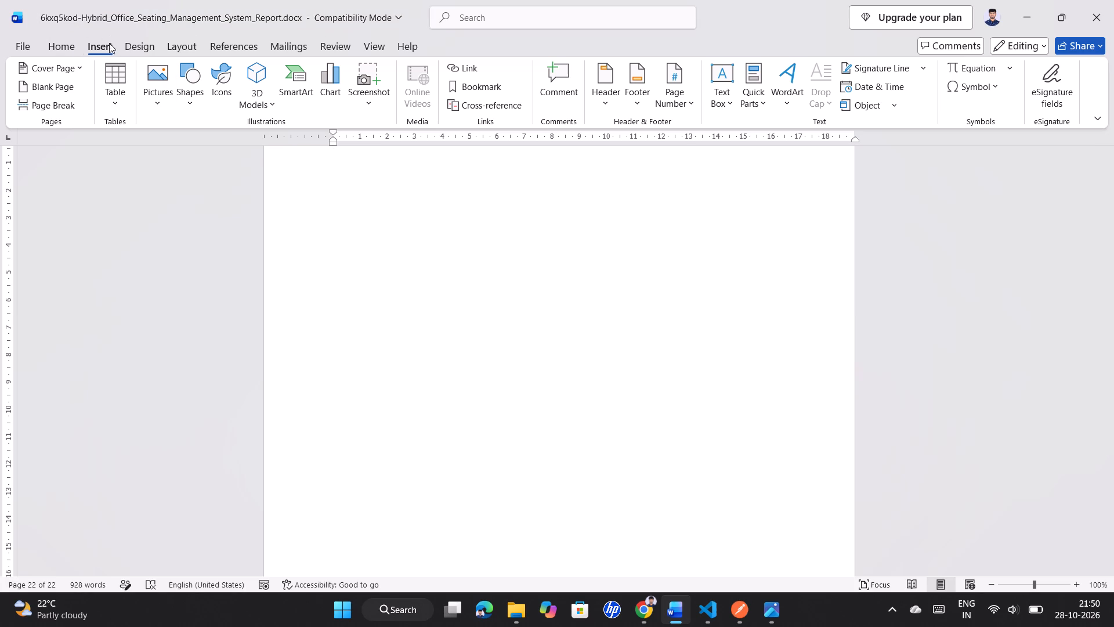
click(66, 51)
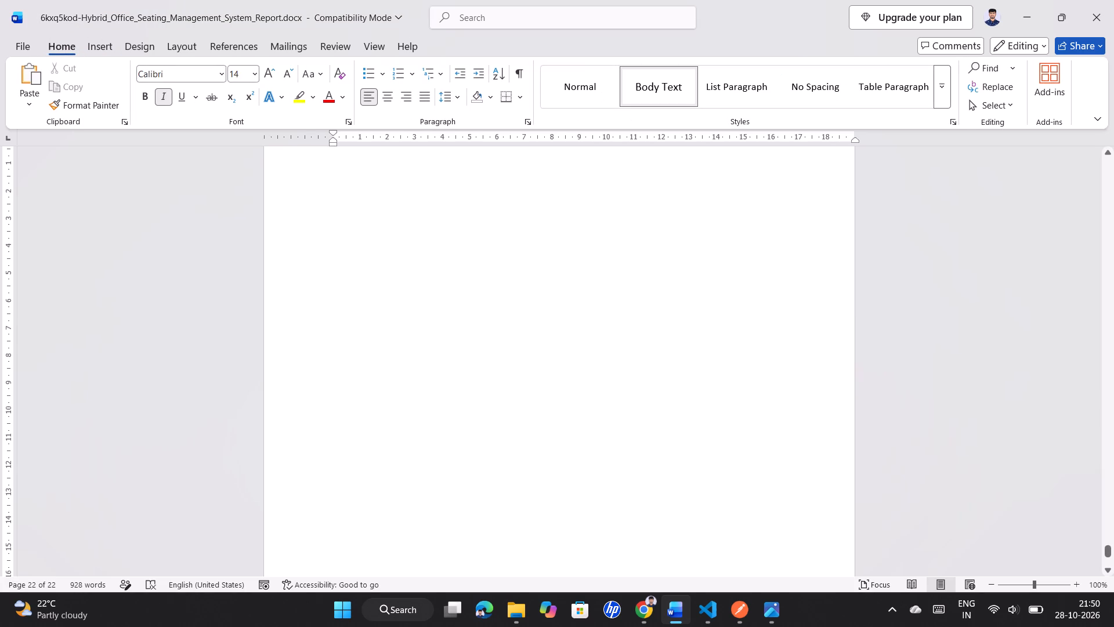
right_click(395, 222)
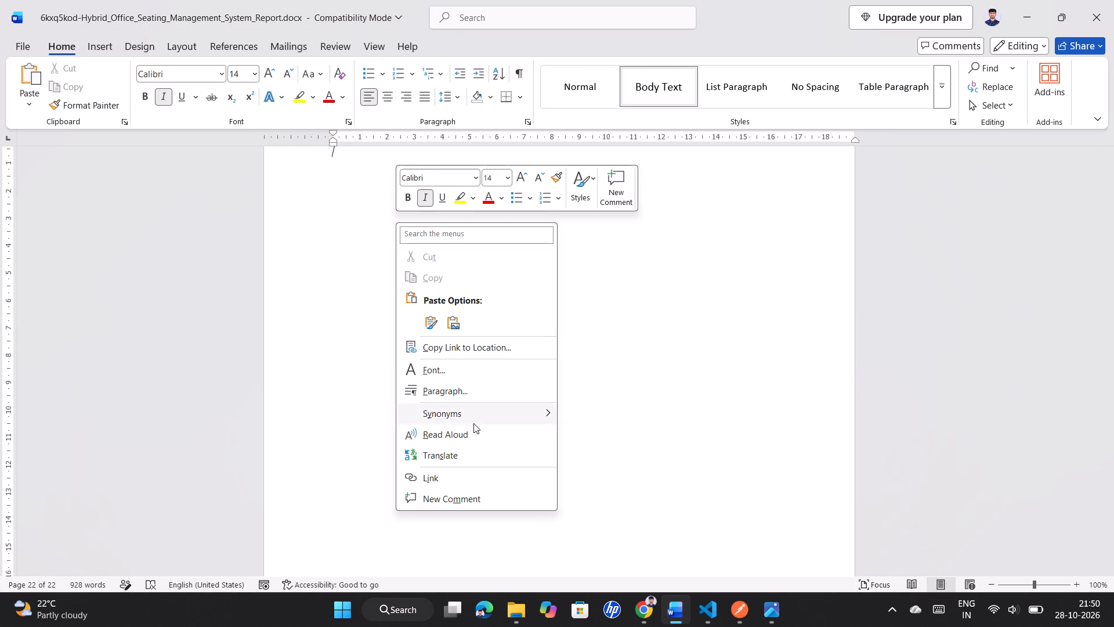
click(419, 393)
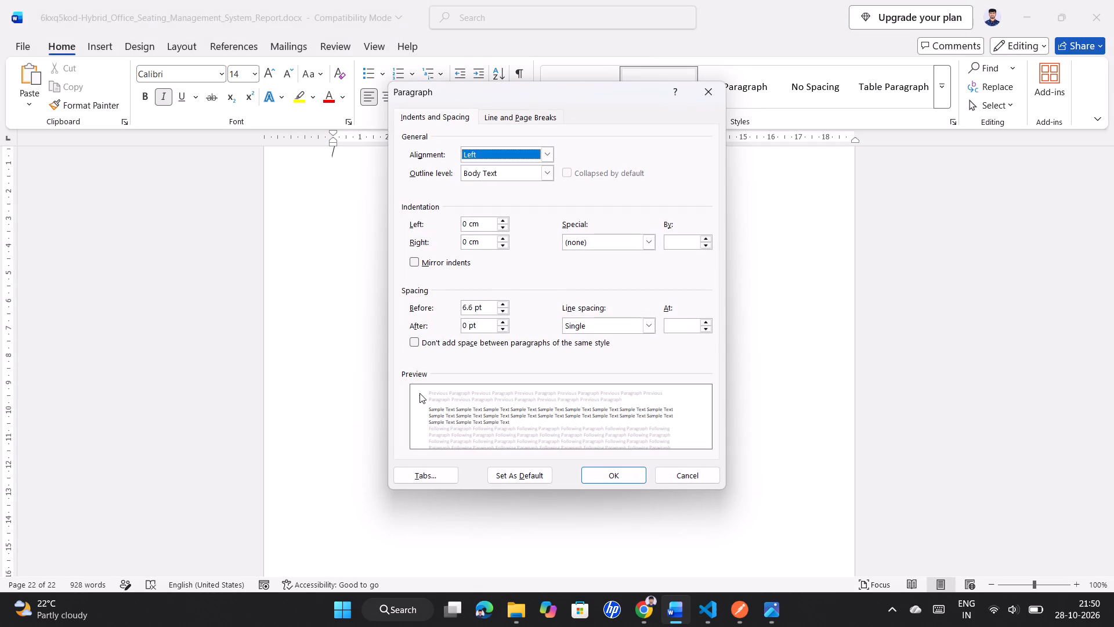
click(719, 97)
Review the end of the report from the References page through the remaining blank page.
scroll(609, 344, down, 8)
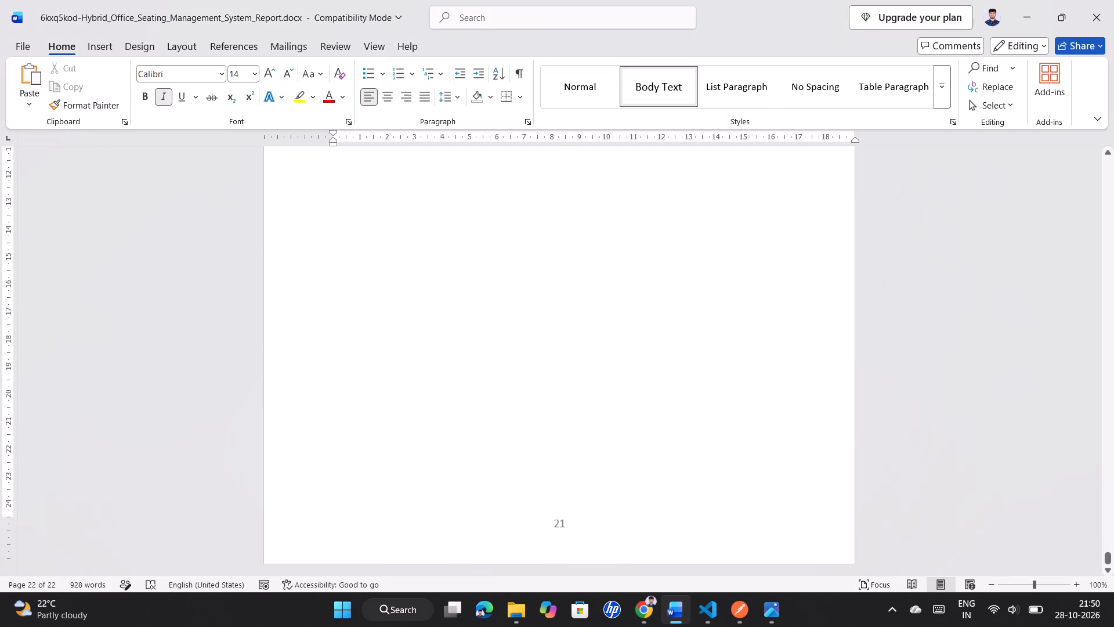
scroll(609, 344, down, 3)
scroll(609, 344, up, 3)
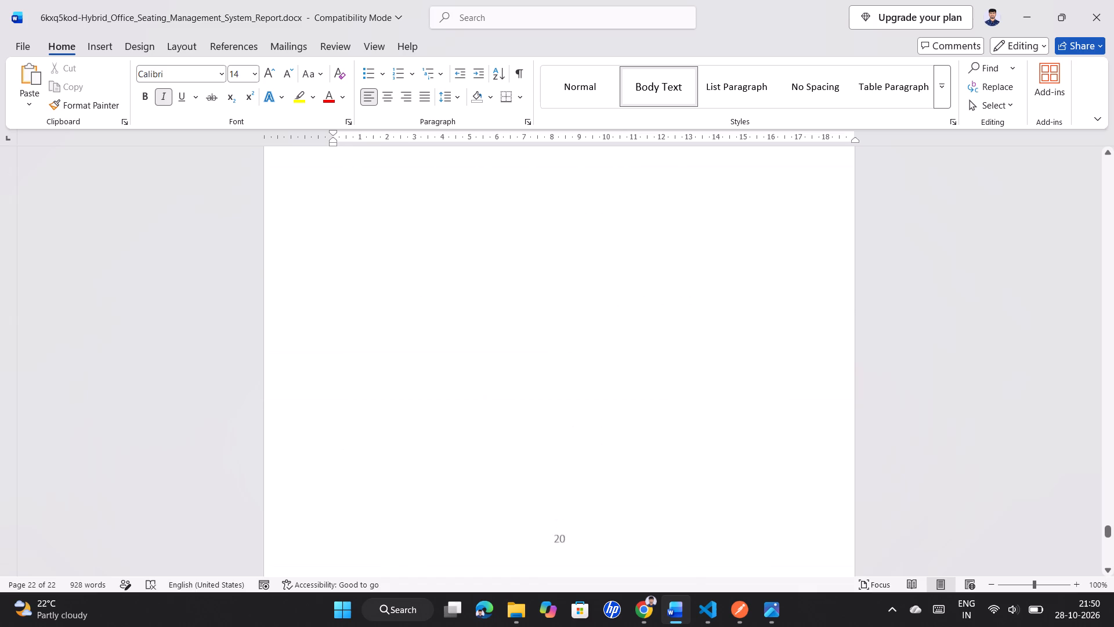
scroll(609, 344, up, 2)
scroll(609, 344, down, 11)
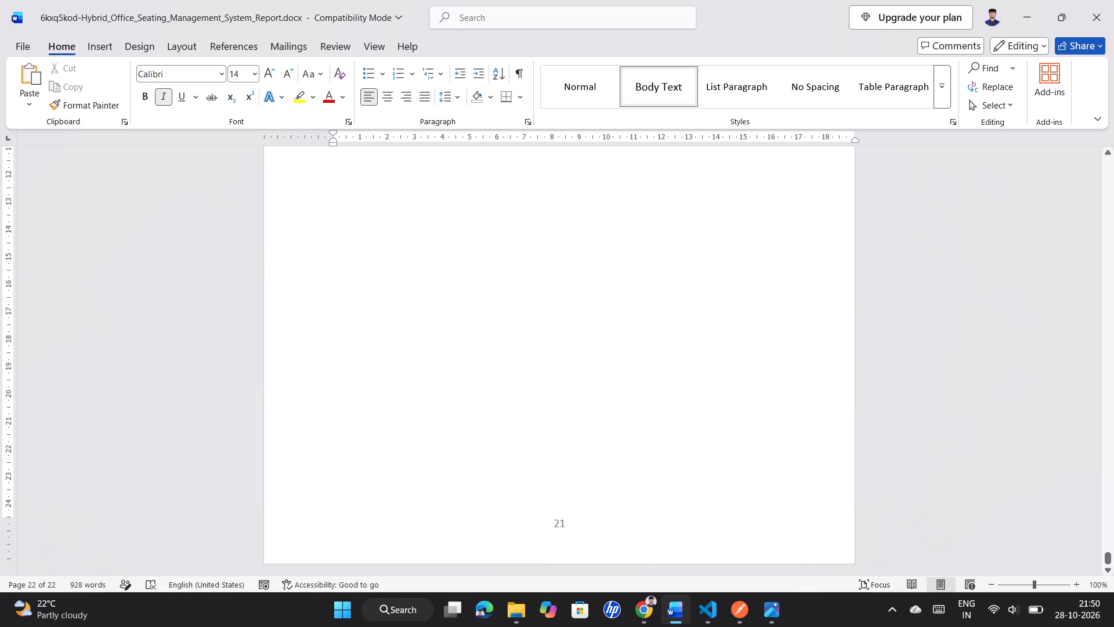
scroll(535, 376, up, 6)
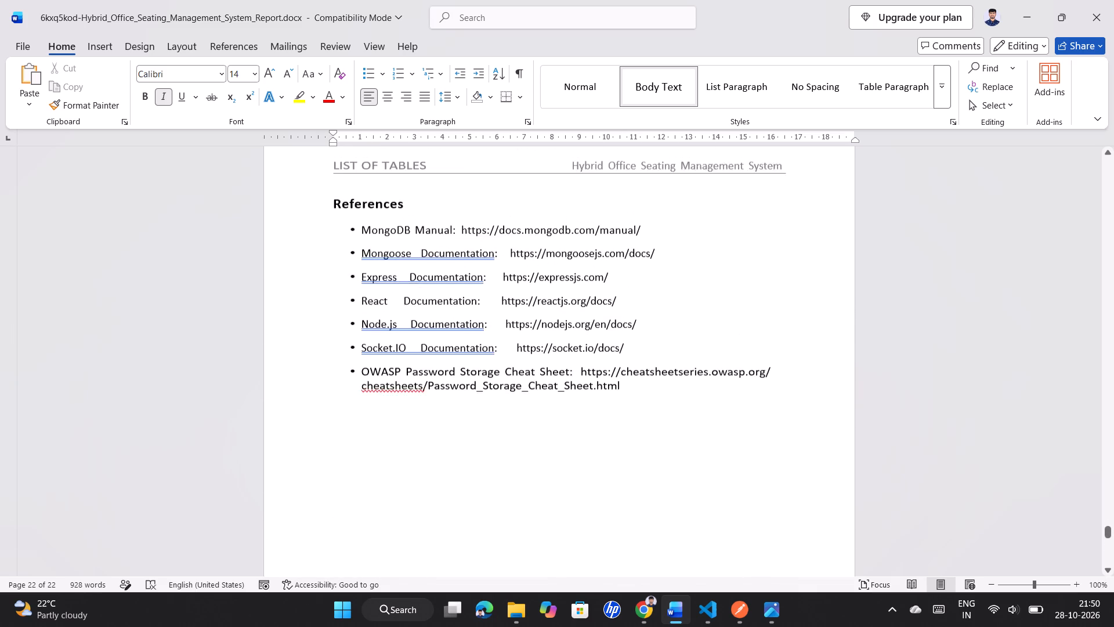
scroll(535, 376, down, 18)
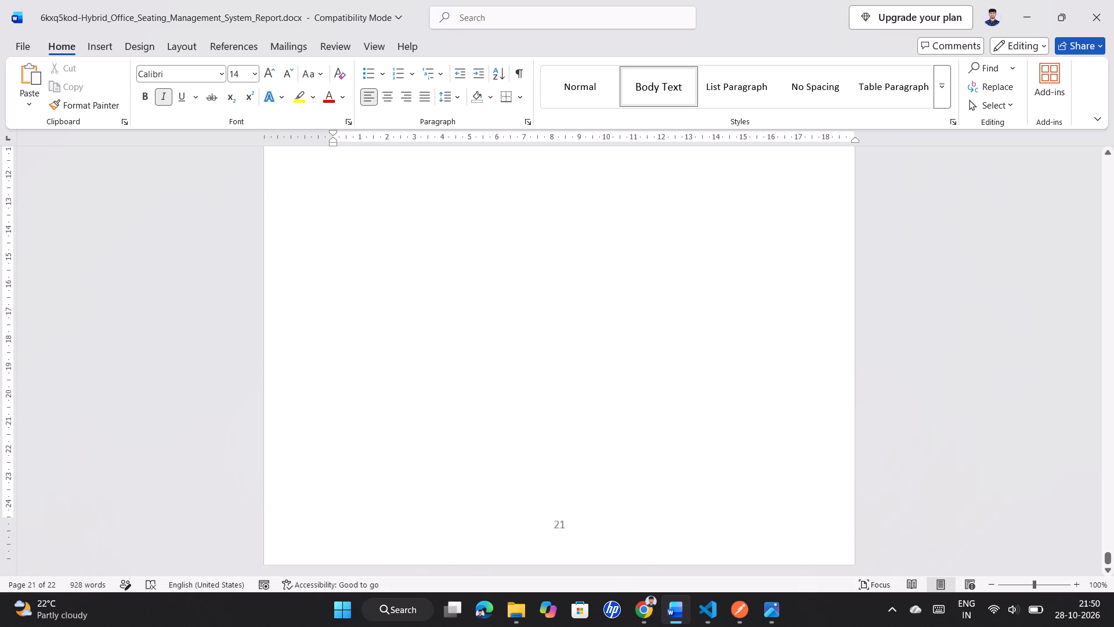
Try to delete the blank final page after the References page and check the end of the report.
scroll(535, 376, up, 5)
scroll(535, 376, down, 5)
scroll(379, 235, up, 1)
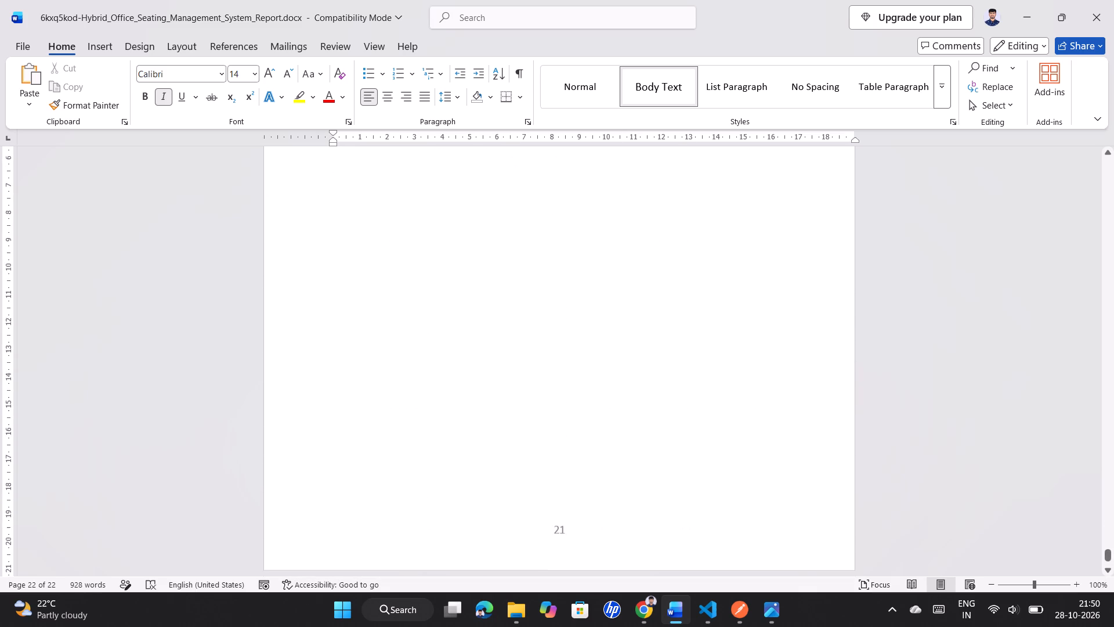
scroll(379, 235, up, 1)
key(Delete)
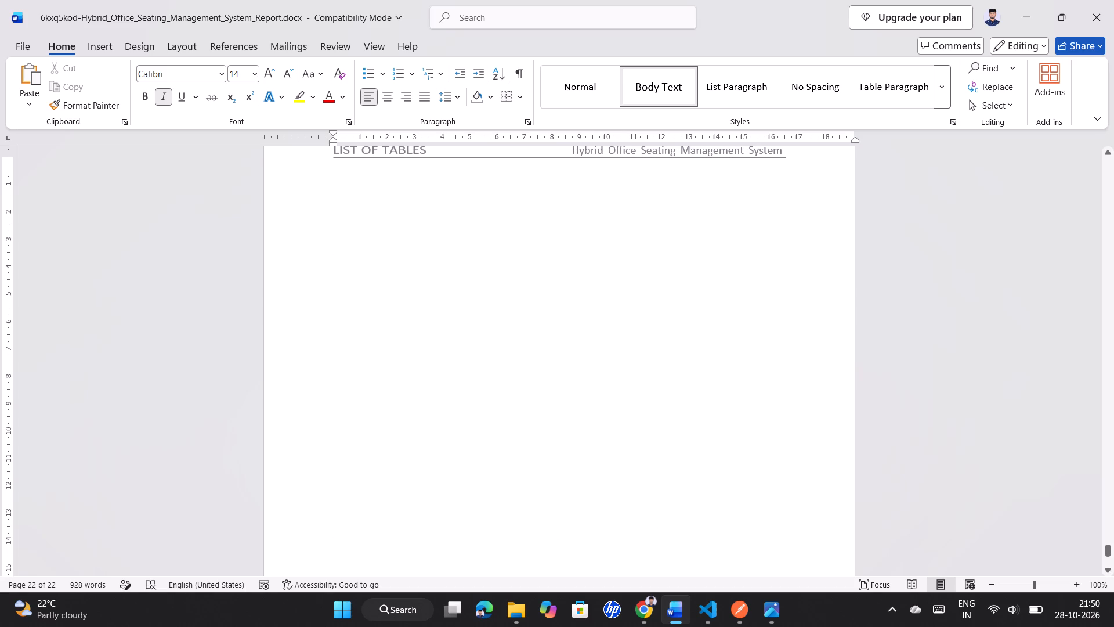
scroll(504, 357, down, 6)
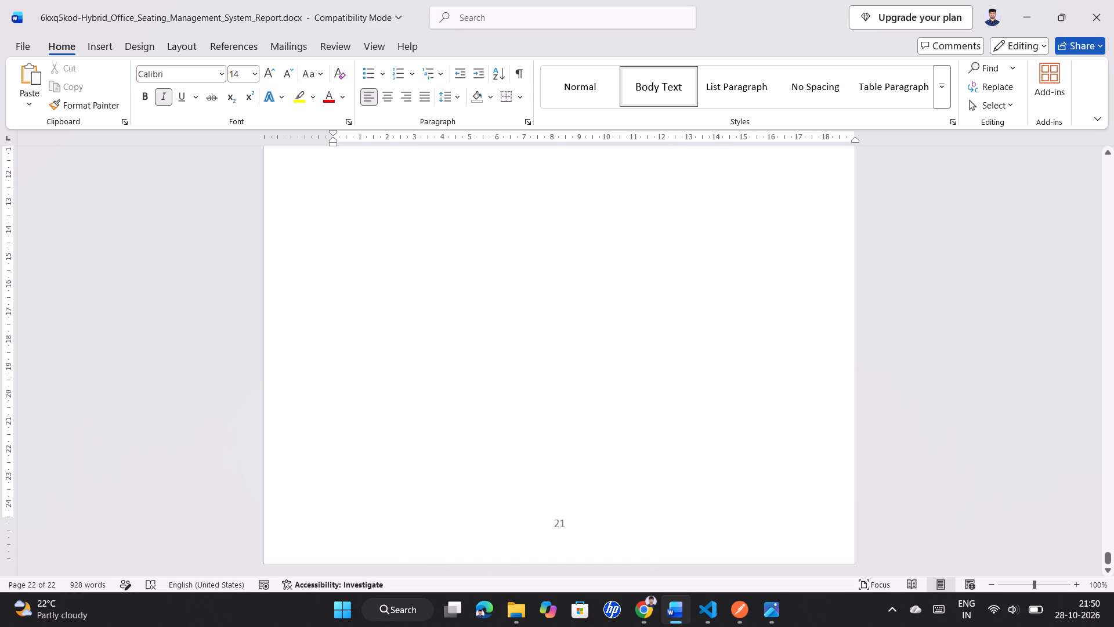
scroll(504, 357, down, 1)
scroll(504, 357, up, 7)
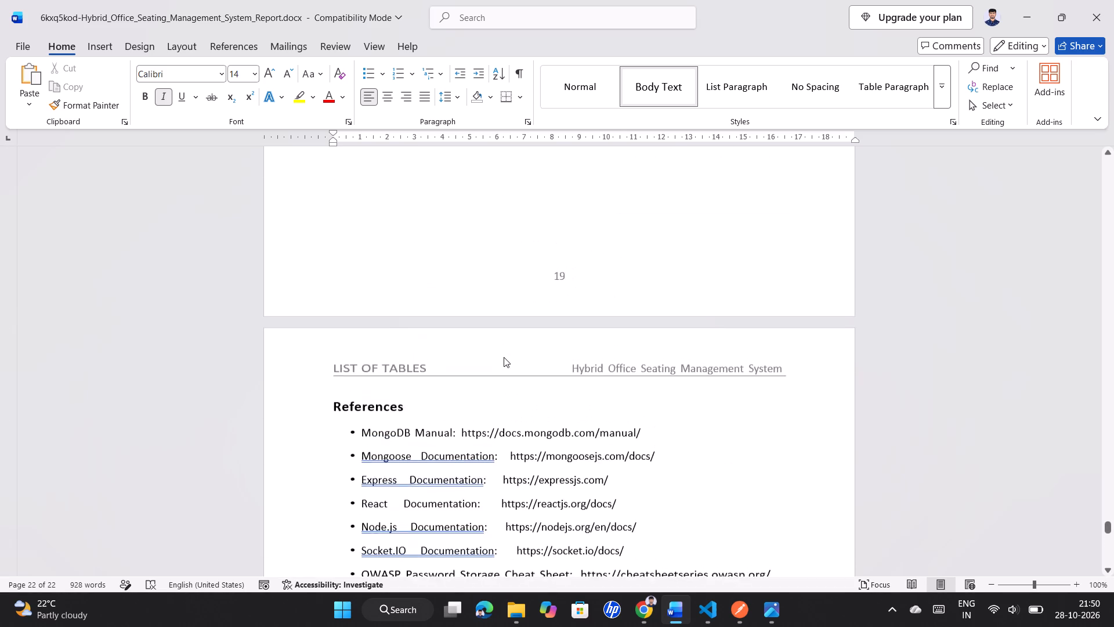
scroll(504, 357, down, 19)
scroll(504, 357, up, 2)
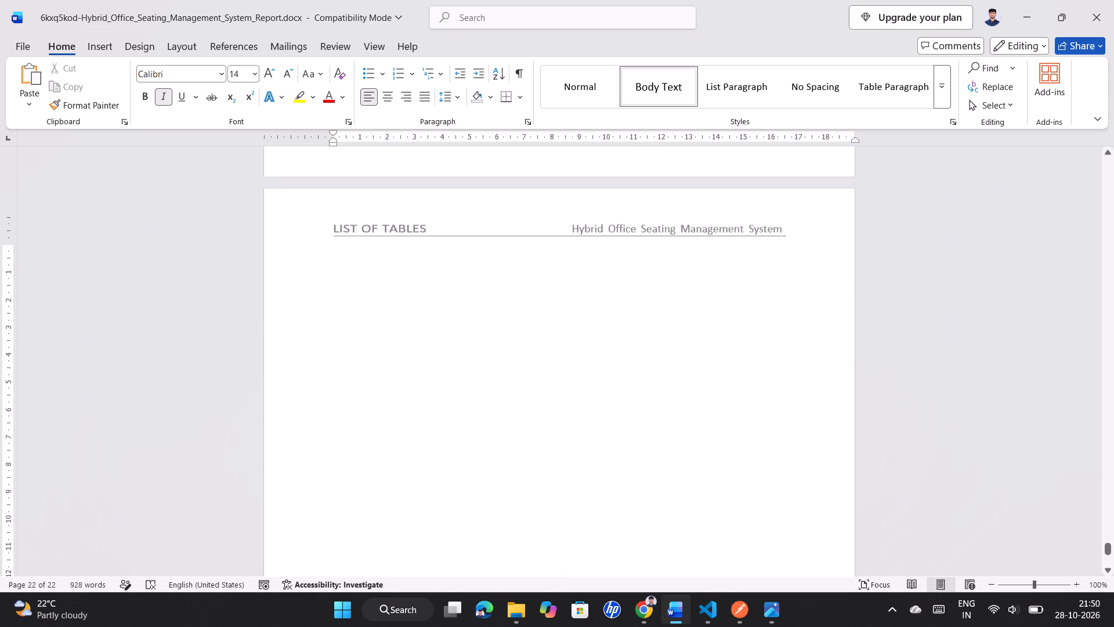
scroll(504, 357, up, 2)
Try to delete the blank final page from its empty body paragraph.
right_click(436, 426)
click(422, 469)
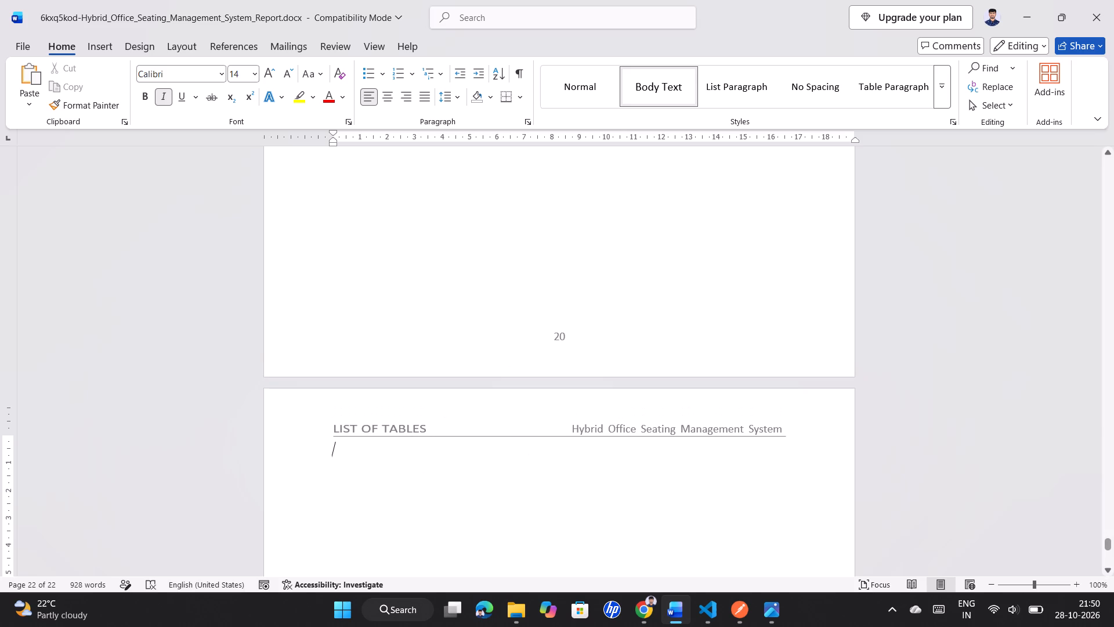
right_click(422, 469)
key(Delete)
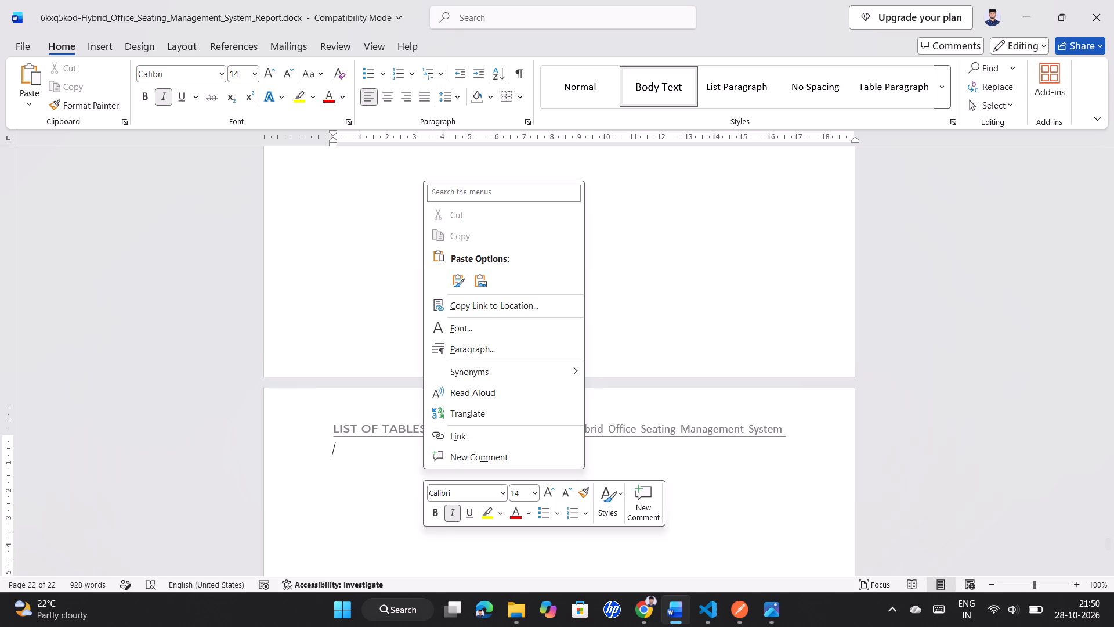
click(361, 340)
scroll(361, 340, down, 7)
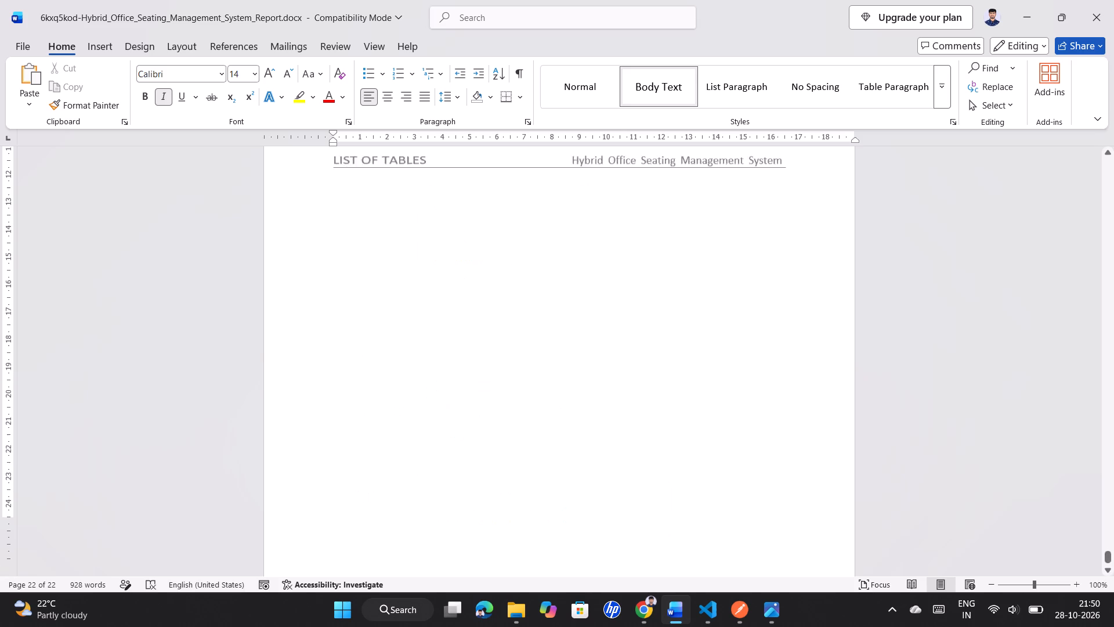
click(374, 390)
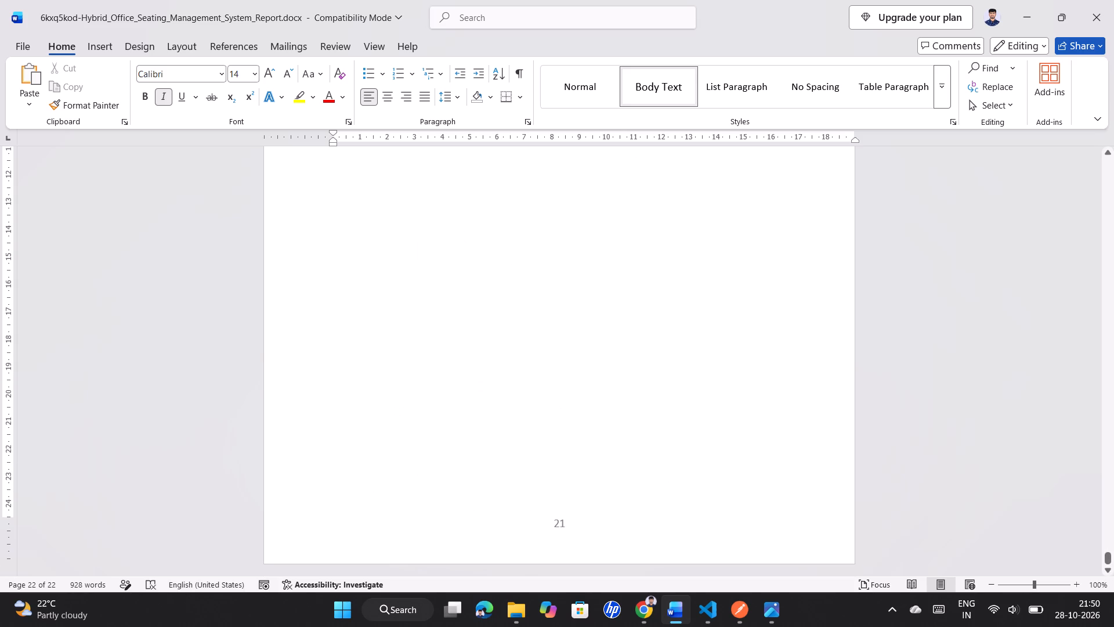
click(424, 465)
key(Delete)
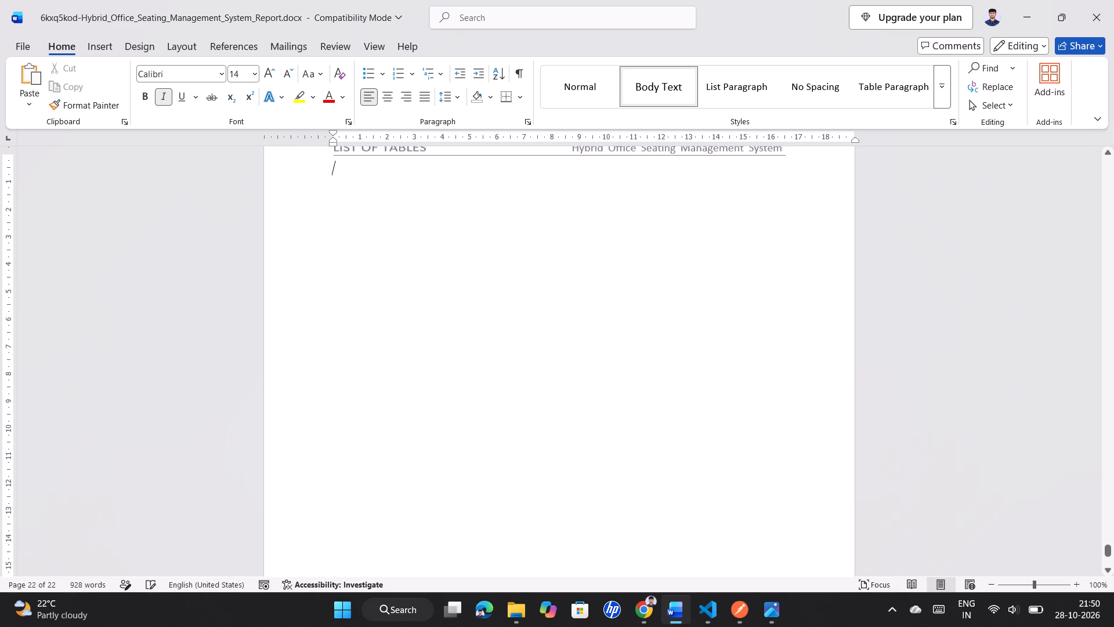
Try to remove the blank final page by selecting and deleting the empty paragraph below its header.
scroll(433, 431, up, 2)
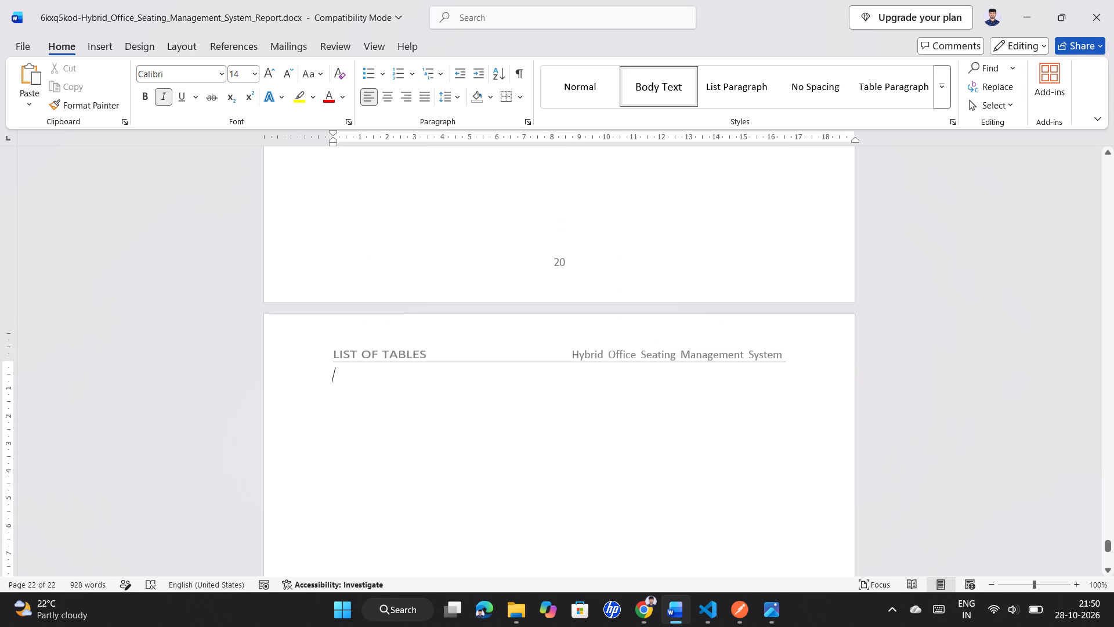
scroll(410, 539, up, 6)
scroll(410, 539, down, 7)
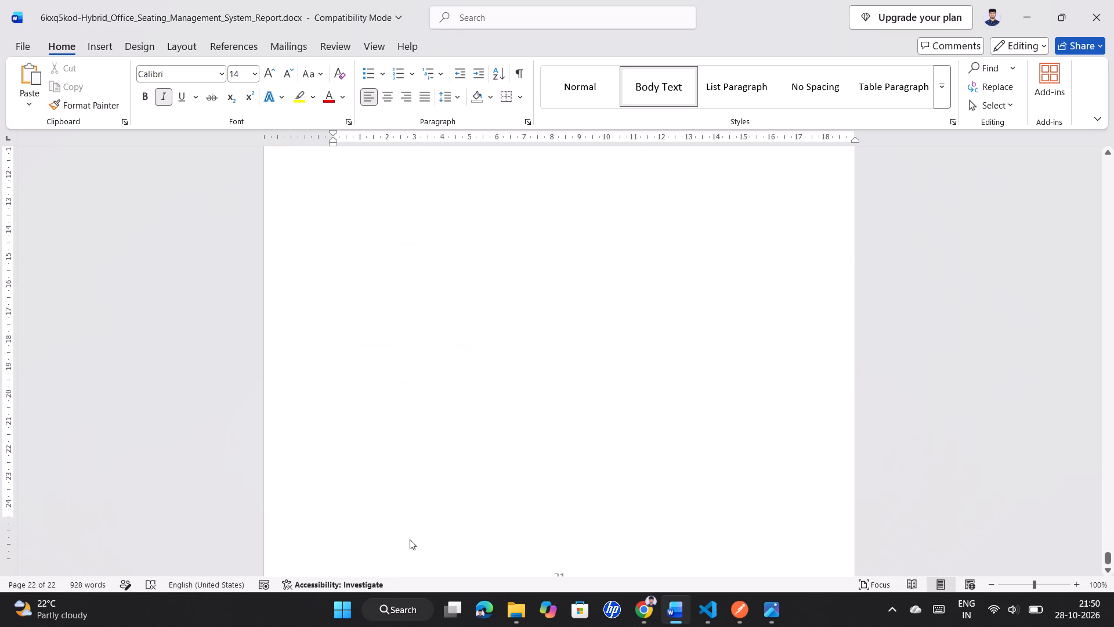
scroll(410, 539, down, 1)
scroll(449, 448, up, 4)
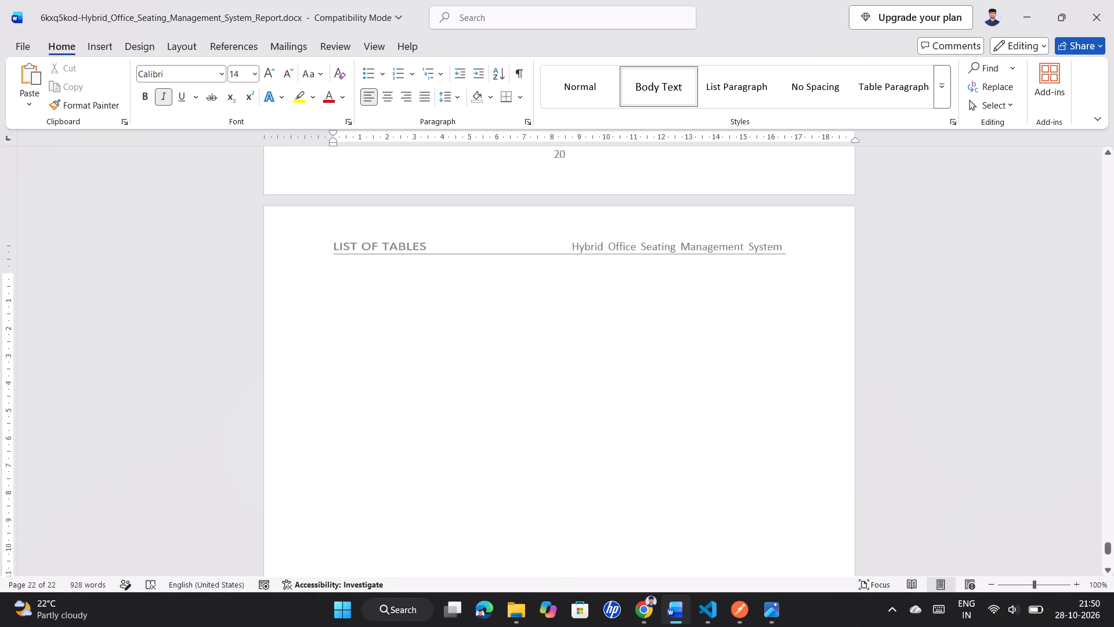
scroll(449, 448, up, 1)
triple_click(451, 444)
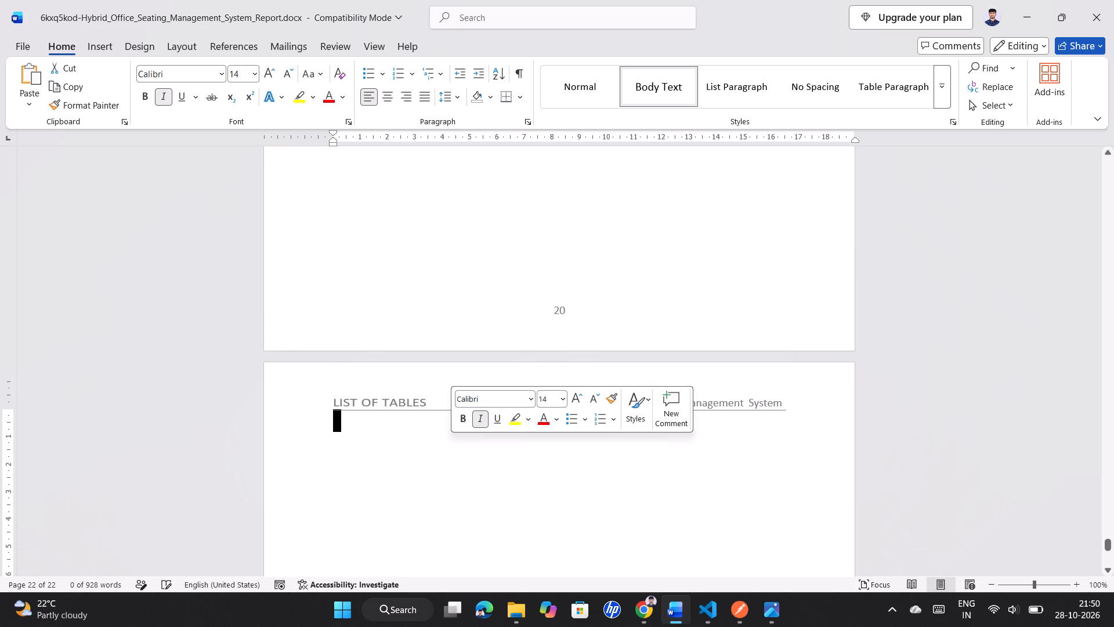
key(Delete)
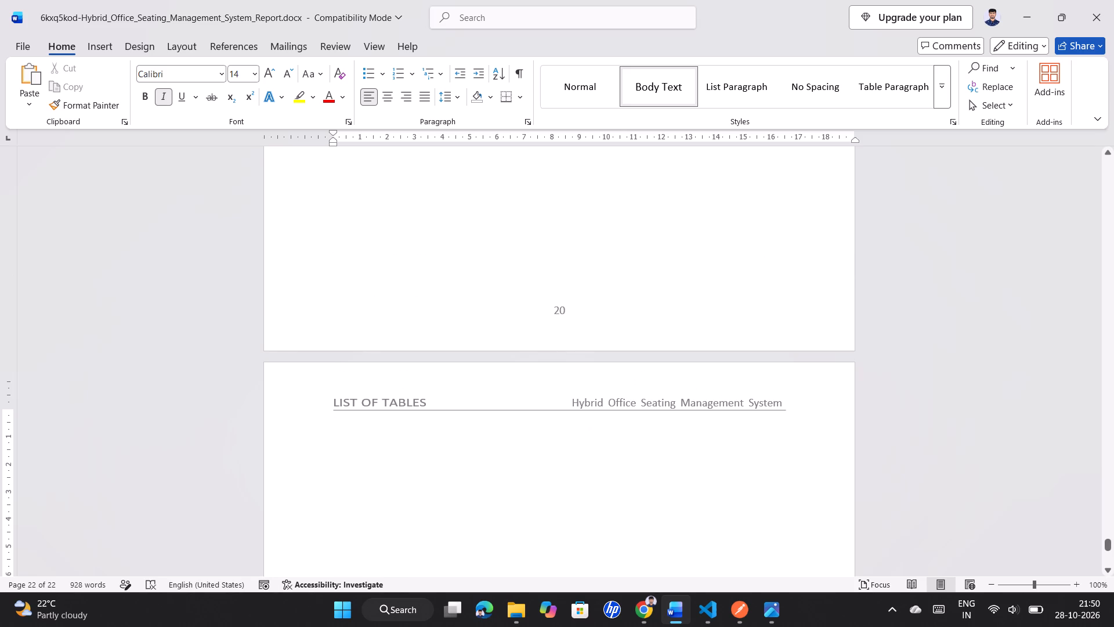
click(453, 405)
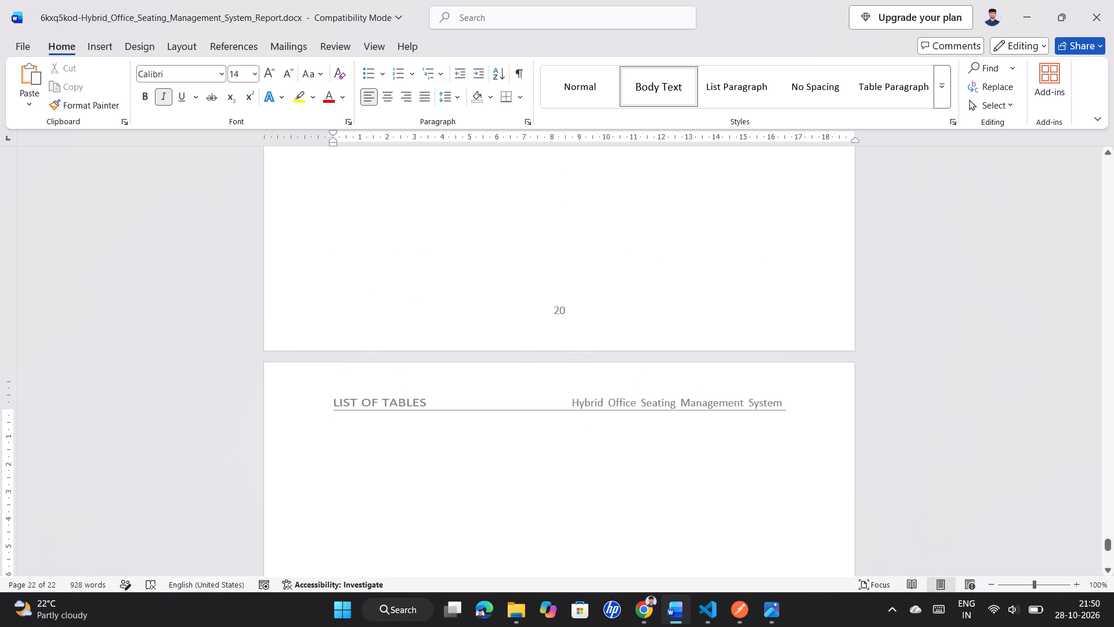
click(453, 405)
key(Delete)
Delete the OWASP Password Storage Cheat Sheet entry from the References list.
scroll(453, 405, up, 4)
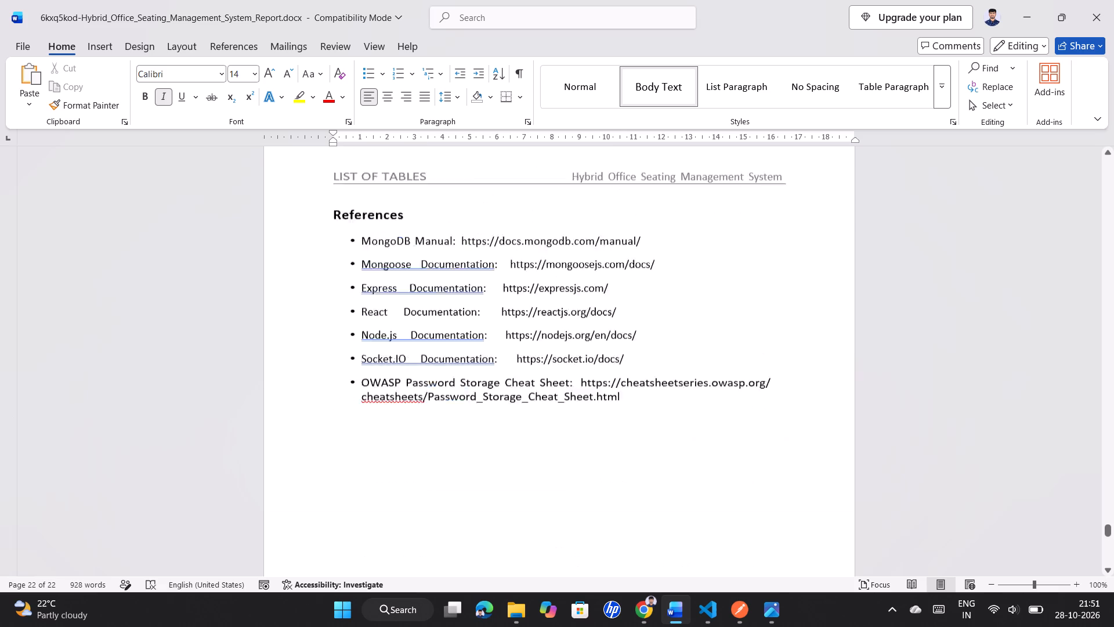
scroll(453, 405, up, 1)
drag(631, 466, 372, 453)
key(BackSpace)
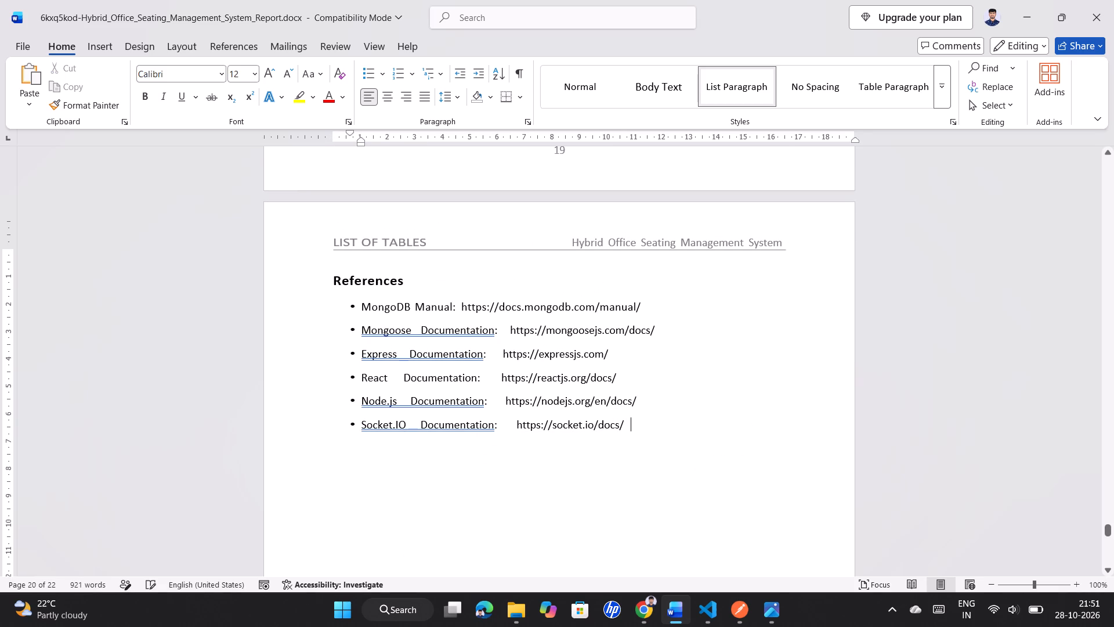
Remove the extra spaces before "Documentation" in the Socket.IO, Node.js, React, Express and Mongoose reference entries.
click(421, 425)
key(BackSpace)
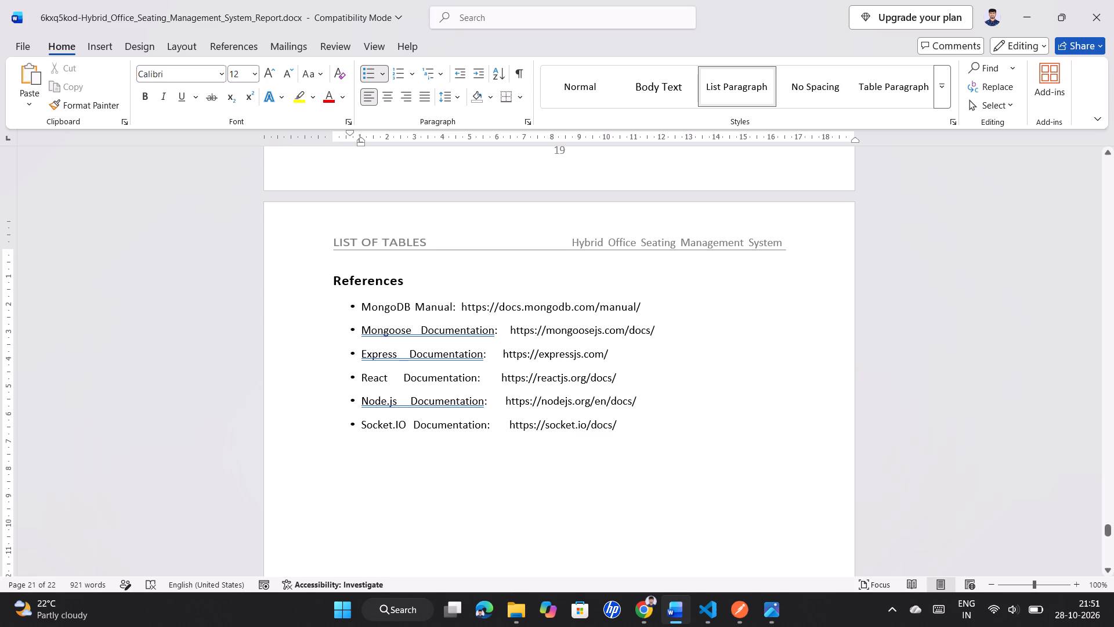
click(410, 402)
key(BackSpace)
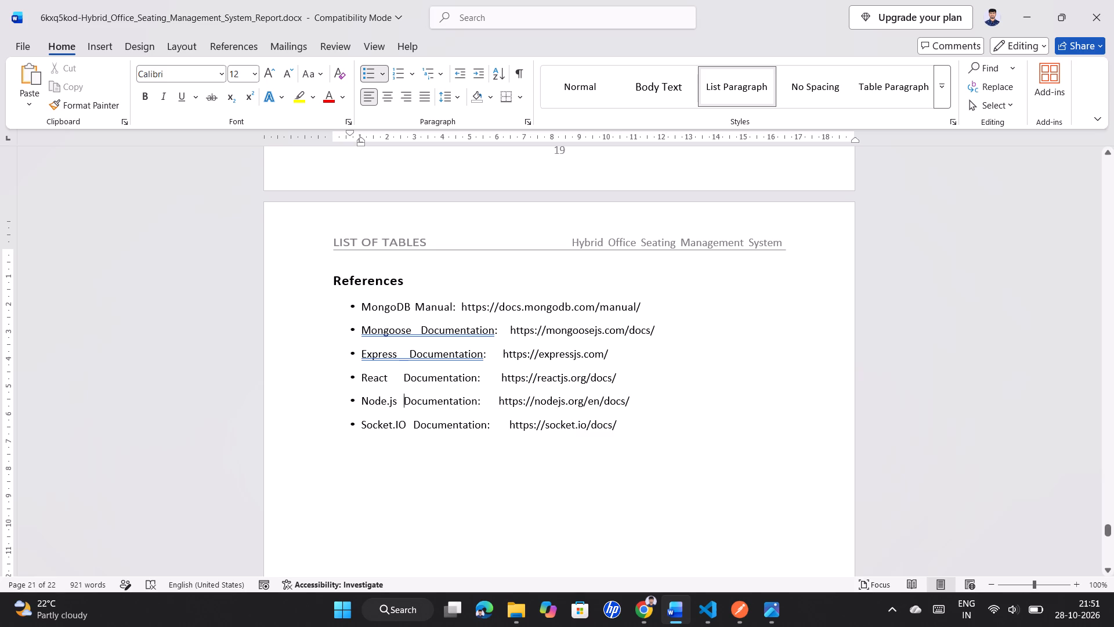
click(404, 377)
key(BackSpace)
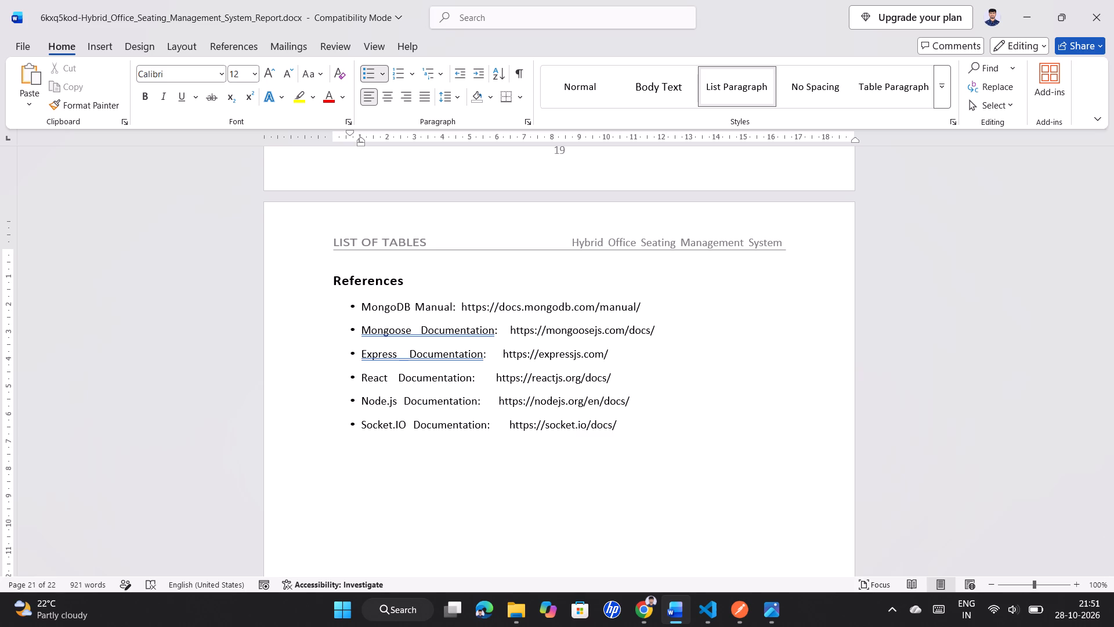
key(BackSpace)
click(410, 355)
key(BackSpace)
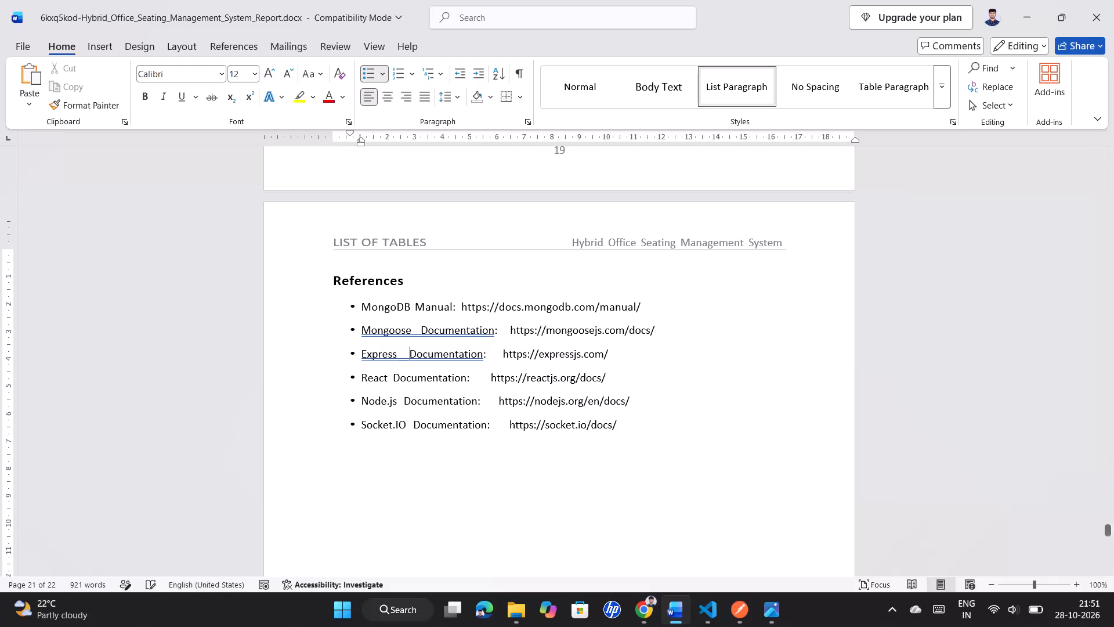
key(BackSpace)
key(space)
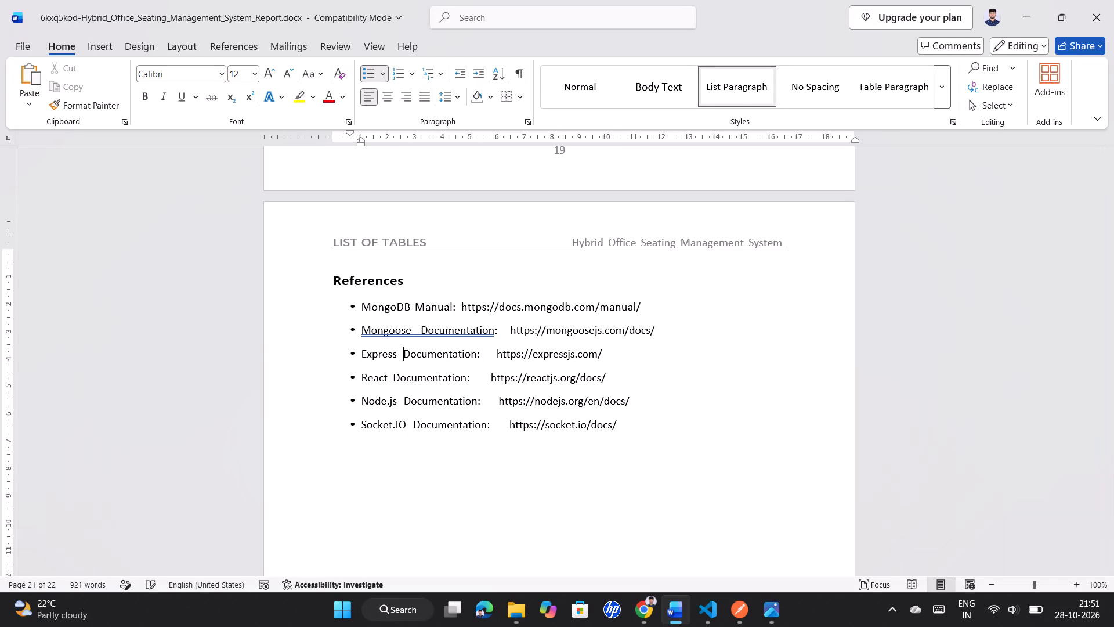
click(422, 330)
key(BackSpace)
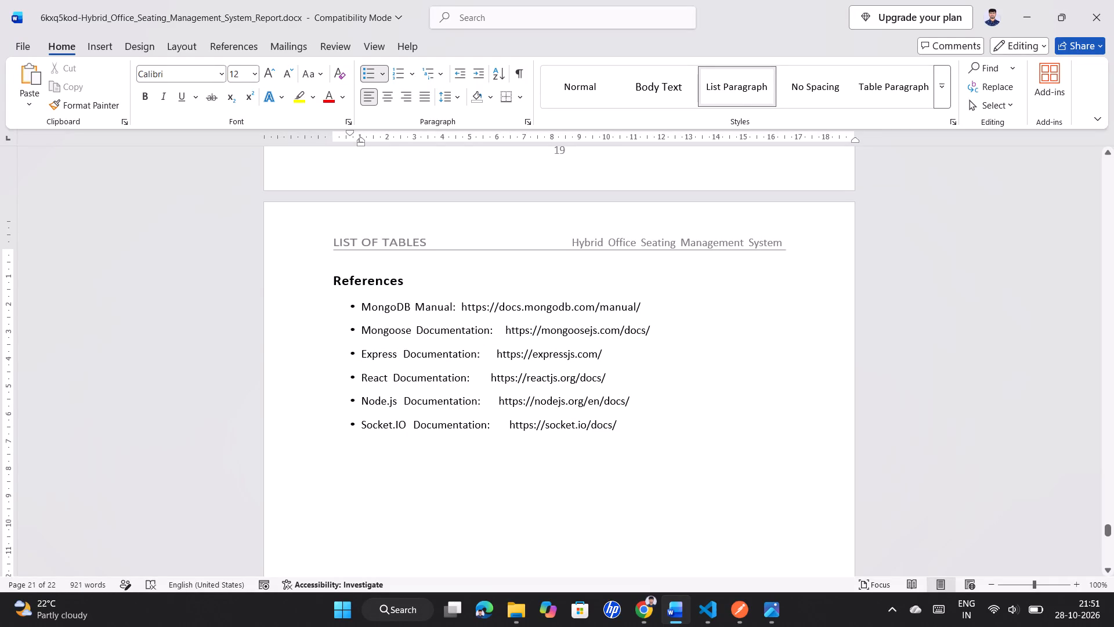
Review the report's pages backwards from the References list to the Acknowledgement section, checking content, layout and remaining placeholders.
scroll(491, 330, up, 4)
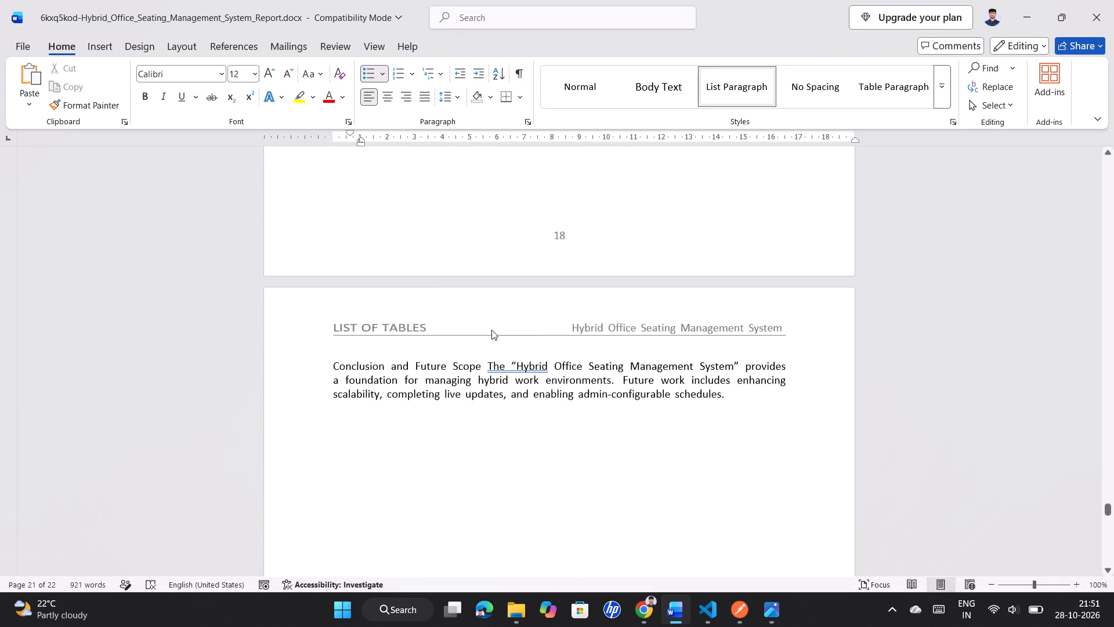
scroll(491, 330, up, 4)
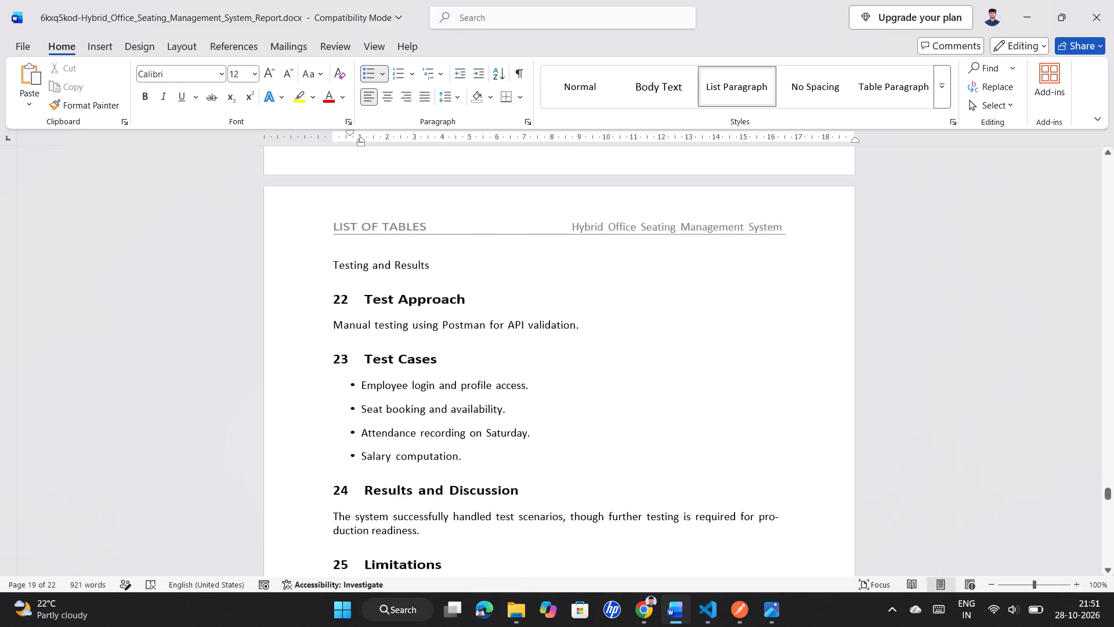
scroll(491, 330, up, 1)
scroll(491, 330, down, 2)
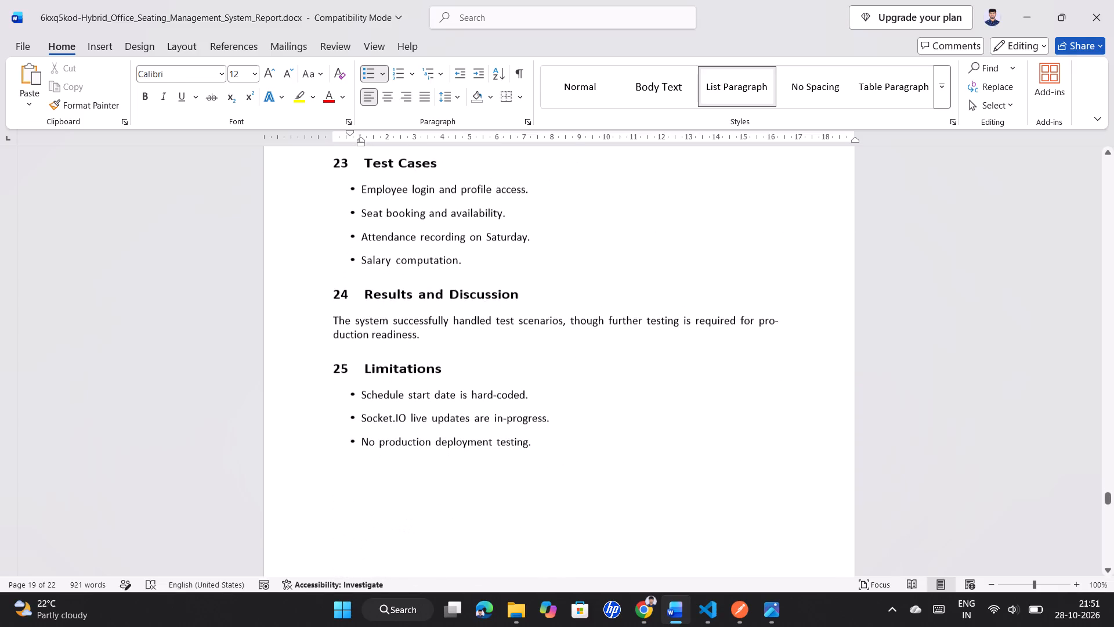
scroll(491, 330, up, 5)
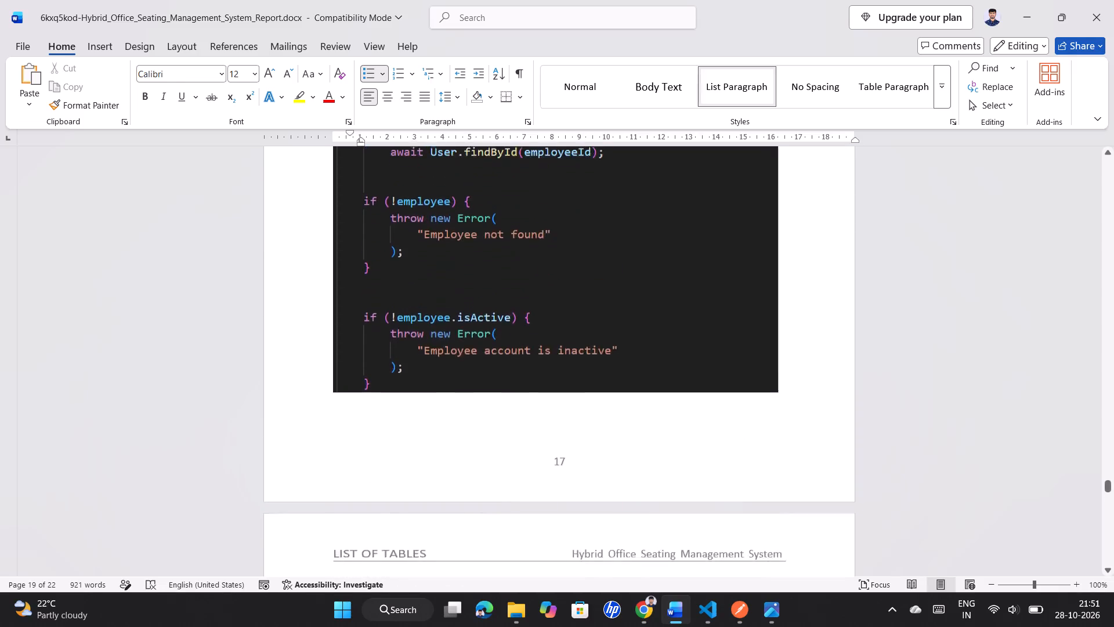
scroll(491, 330, up, 6)
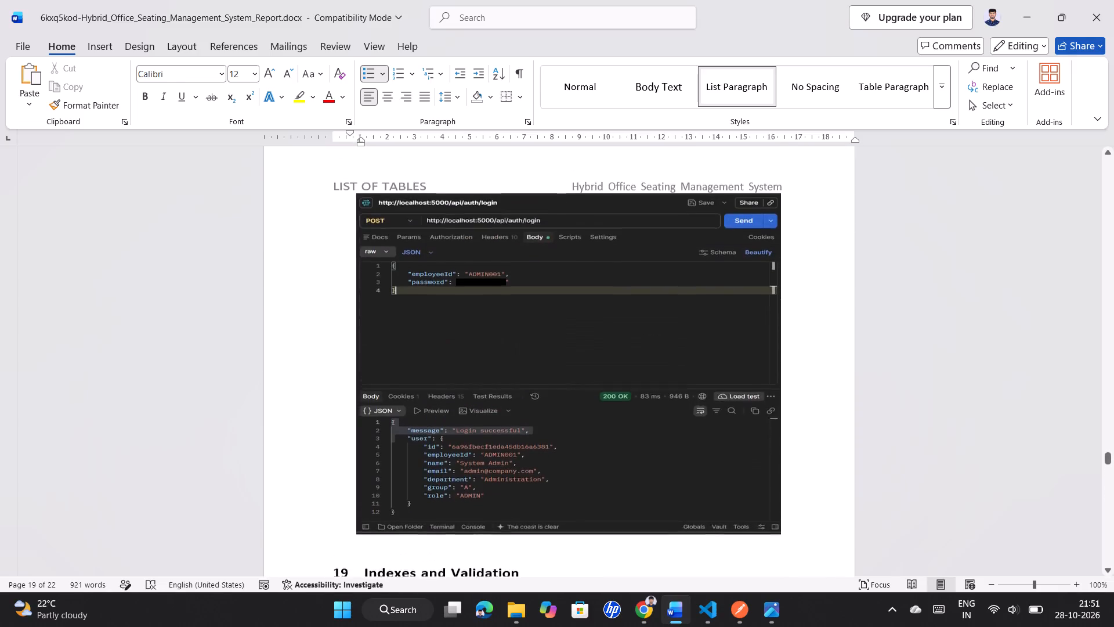
scroll(491, 330, down, 1)
scroll(491, 330, up, 5)
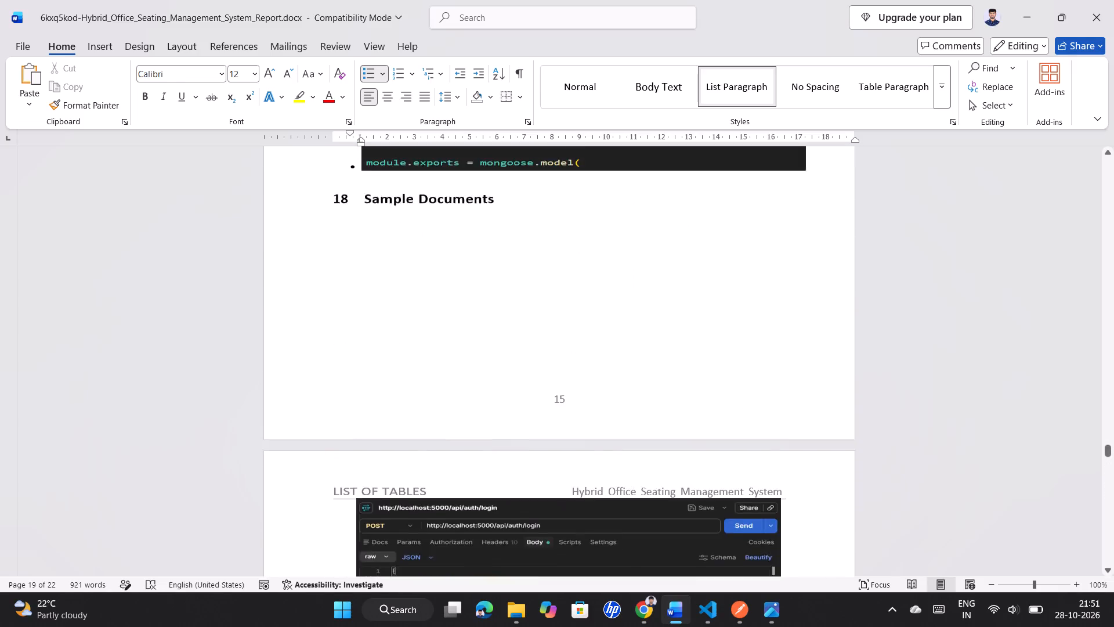
scroll(491, 330, up, 6)
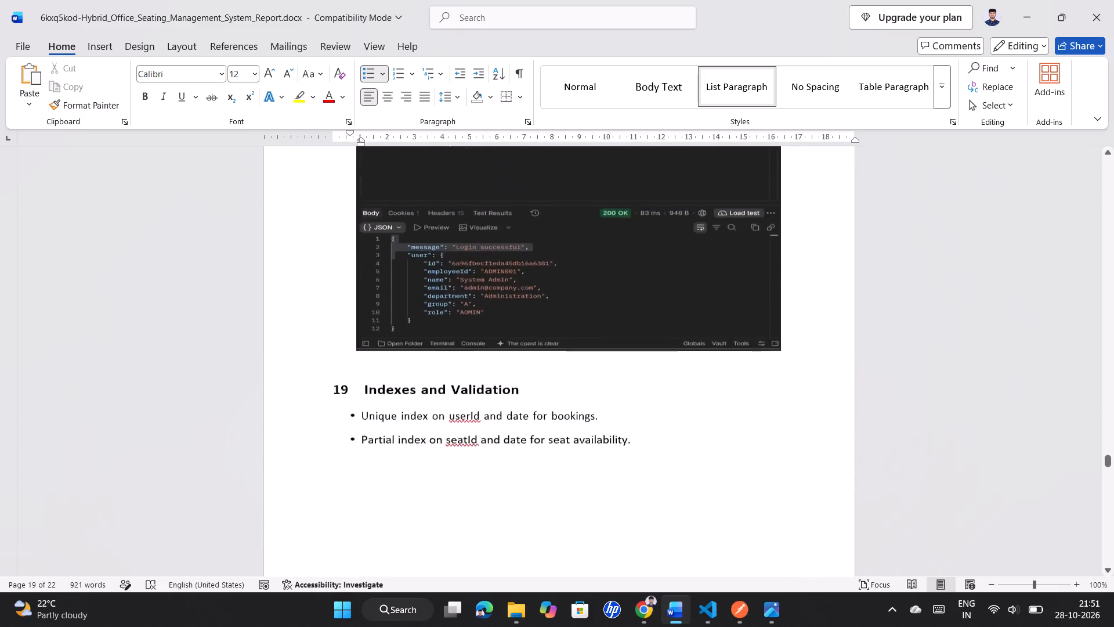
scroll(491, 330, up, 6)
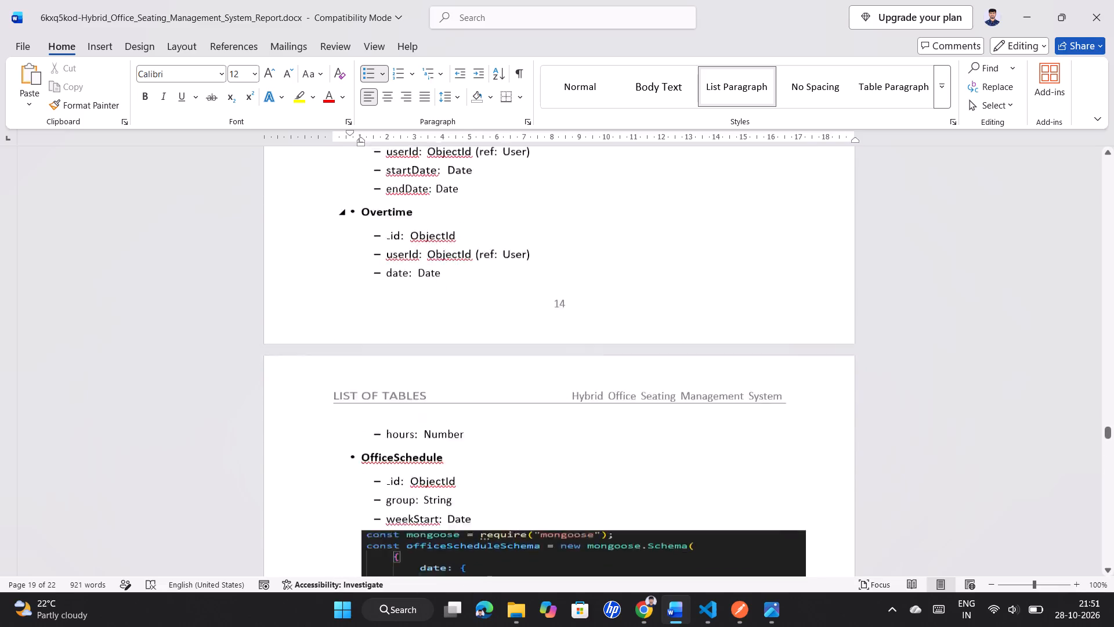
scroll(491, 330, up, 6)
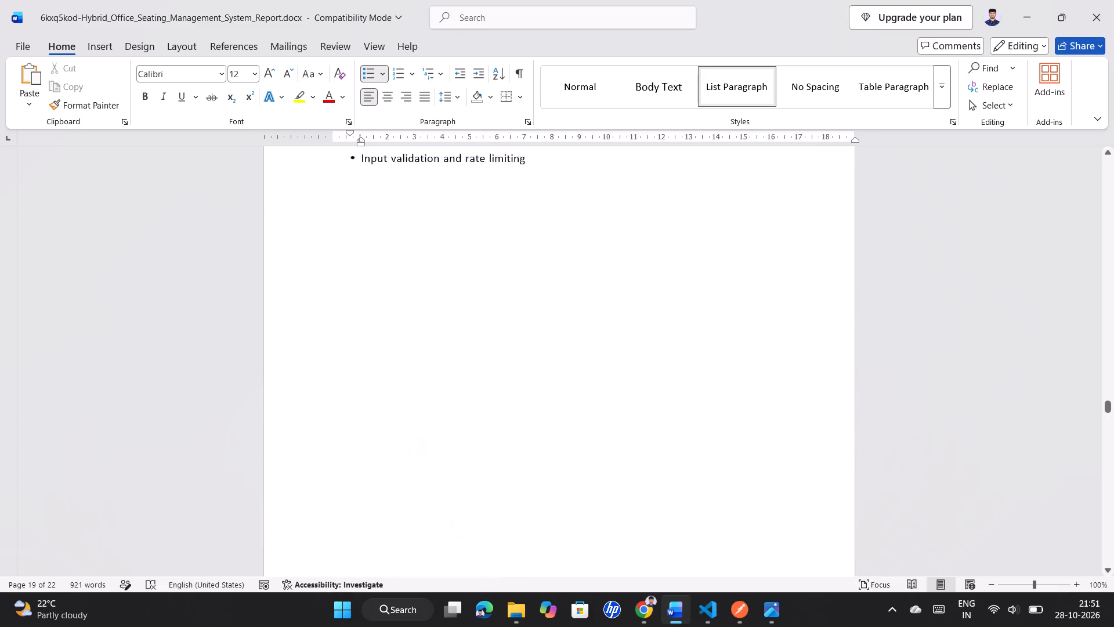
scroll(491, 330, up, 6)
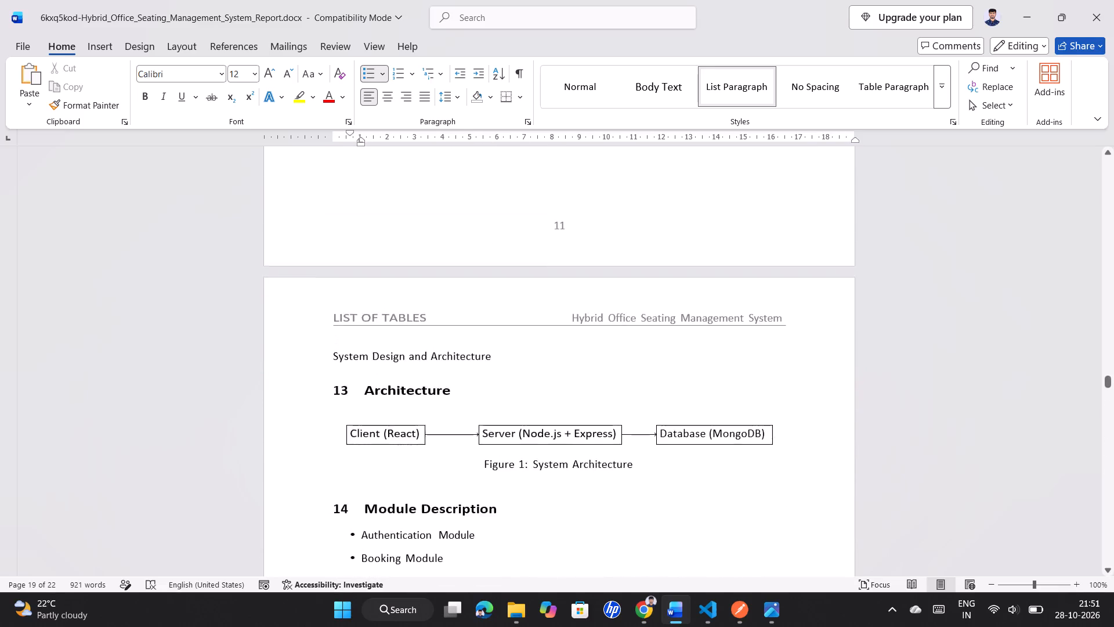
scroll(491, 330, up, 5)
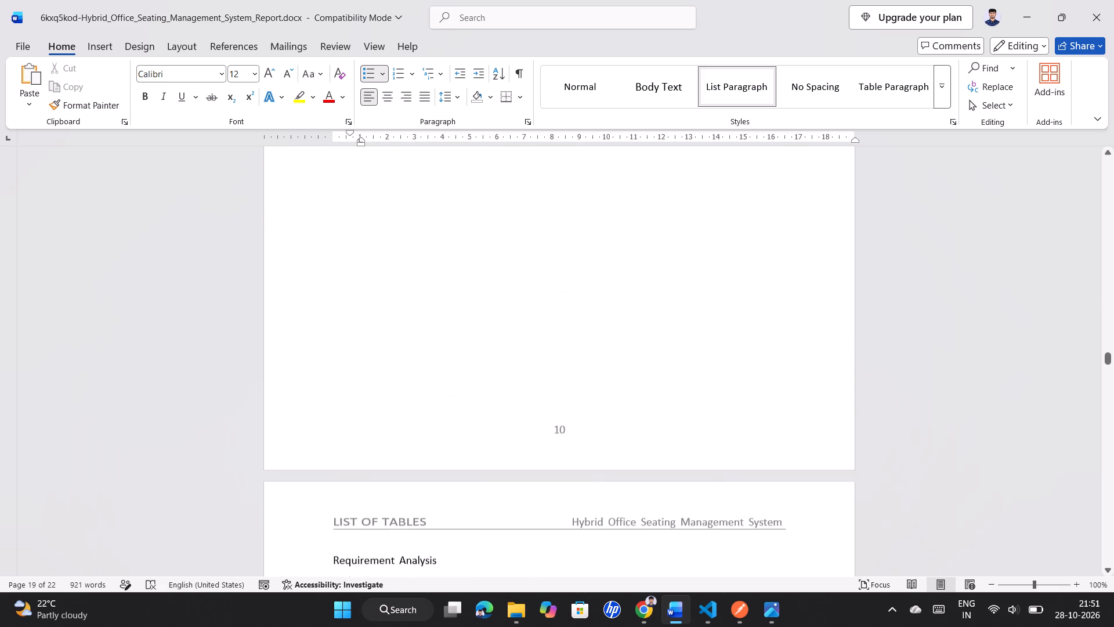
scroll(491, 330, up, 4)
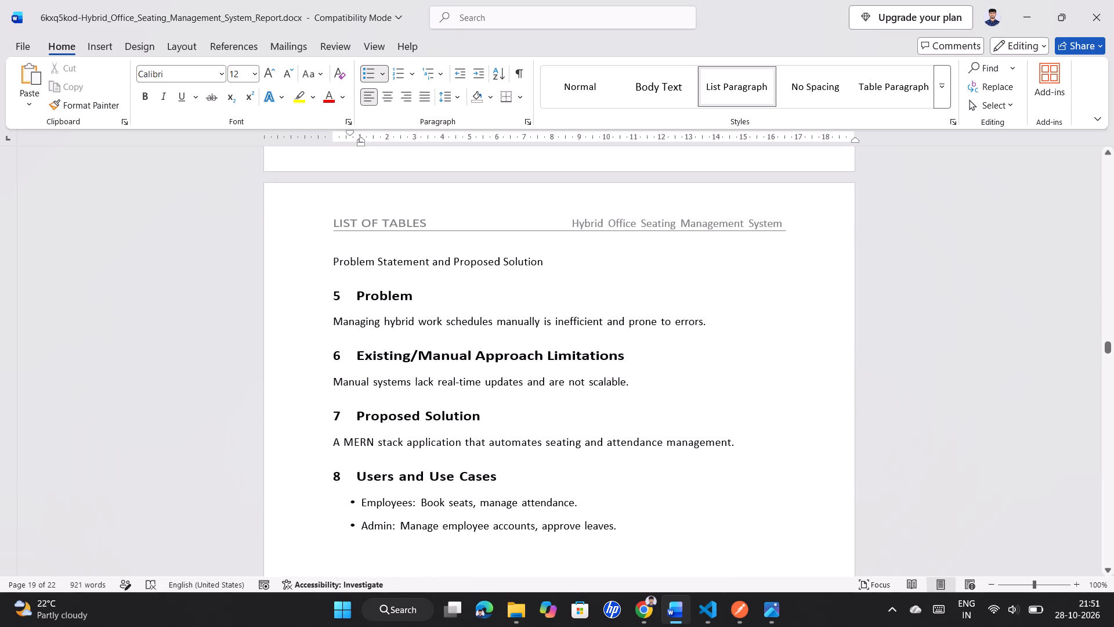
scroll(491, 330, up, 2)
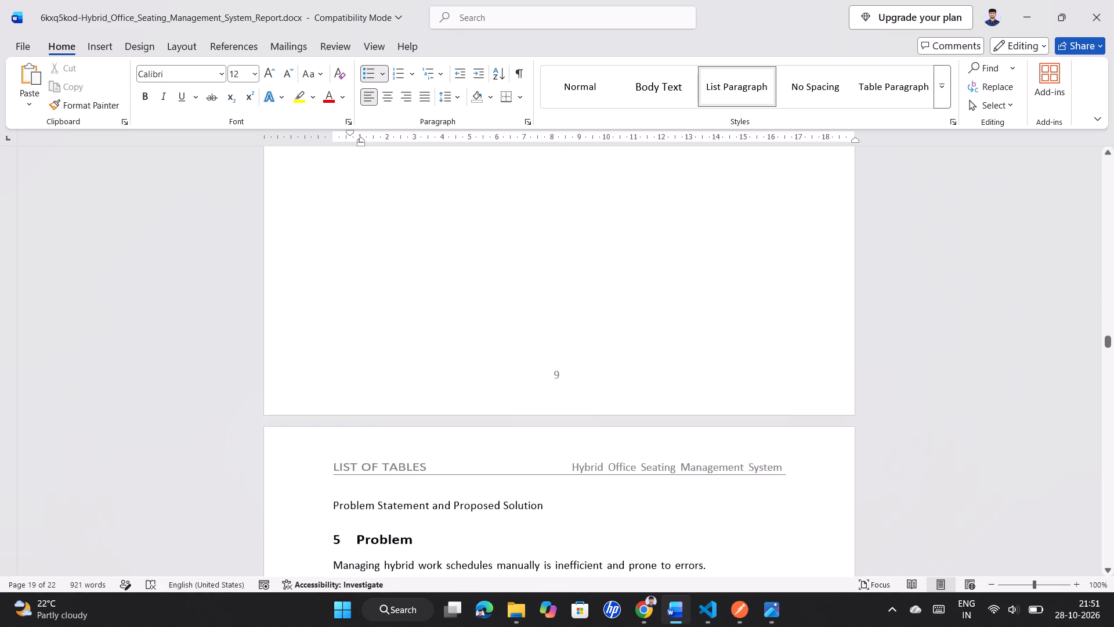
scroll(491, 330, up, 4)
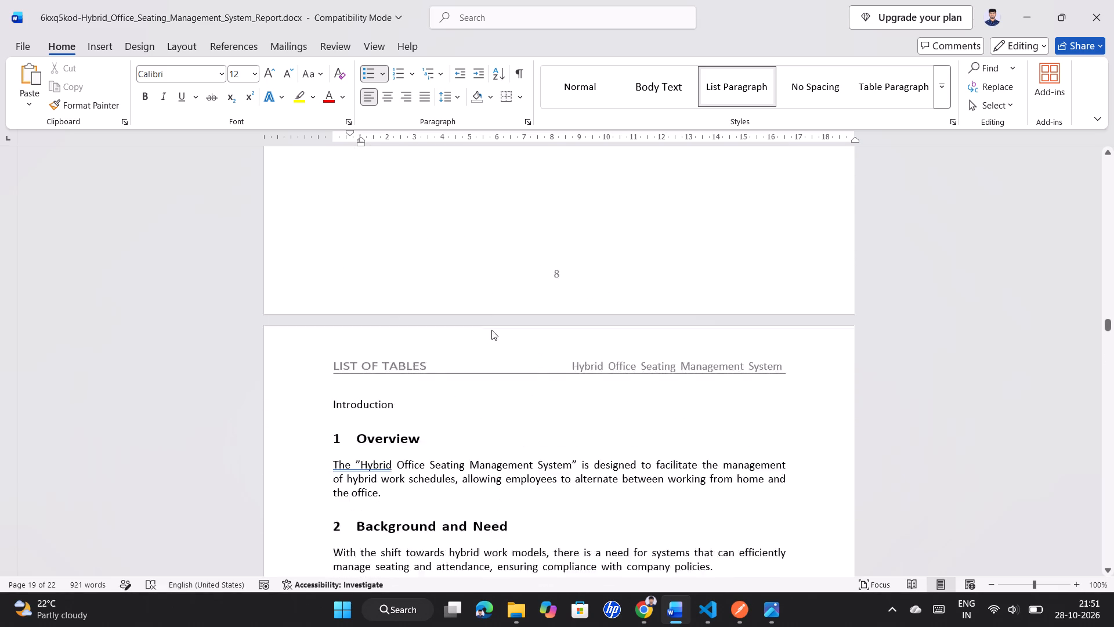
scroll(491, 330, up, 5)
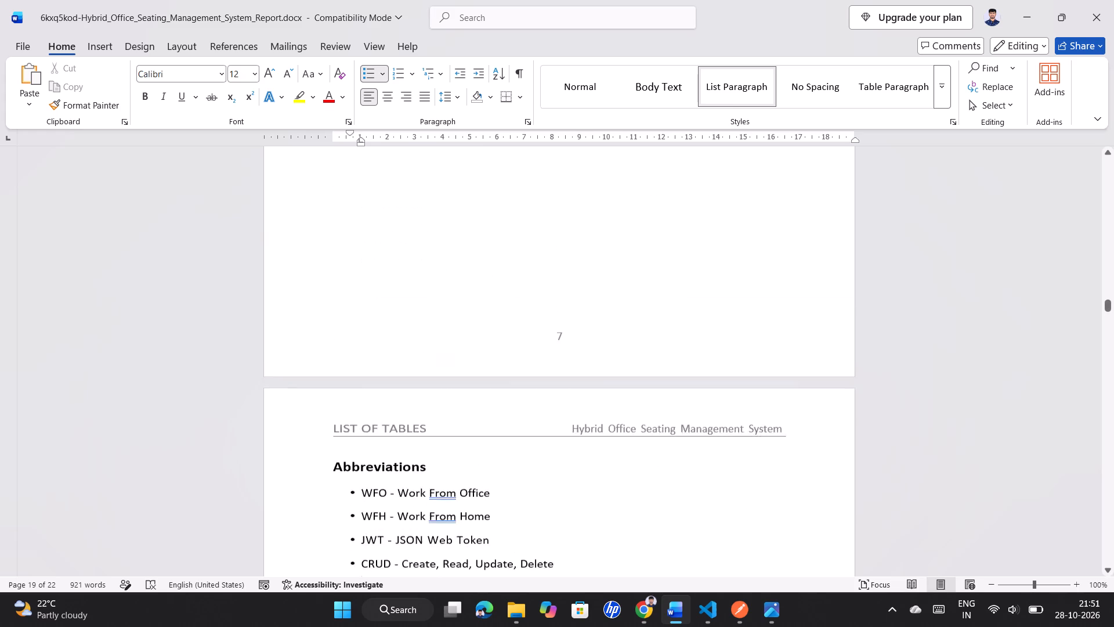
scroll(491, 330, up, 5)
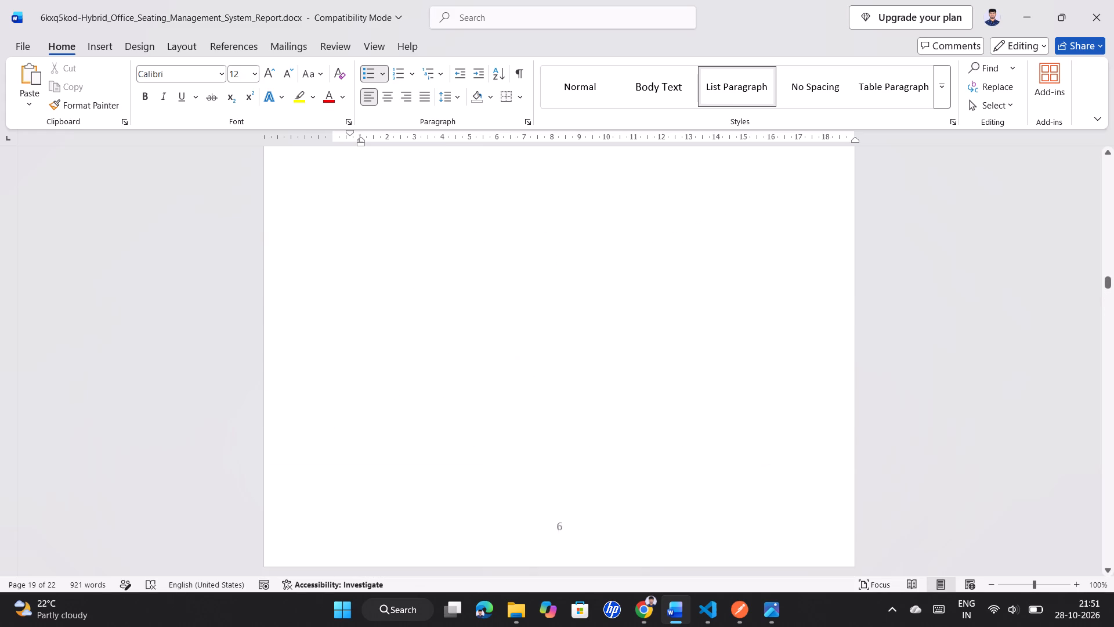
scroll(491, 330, up, 7)
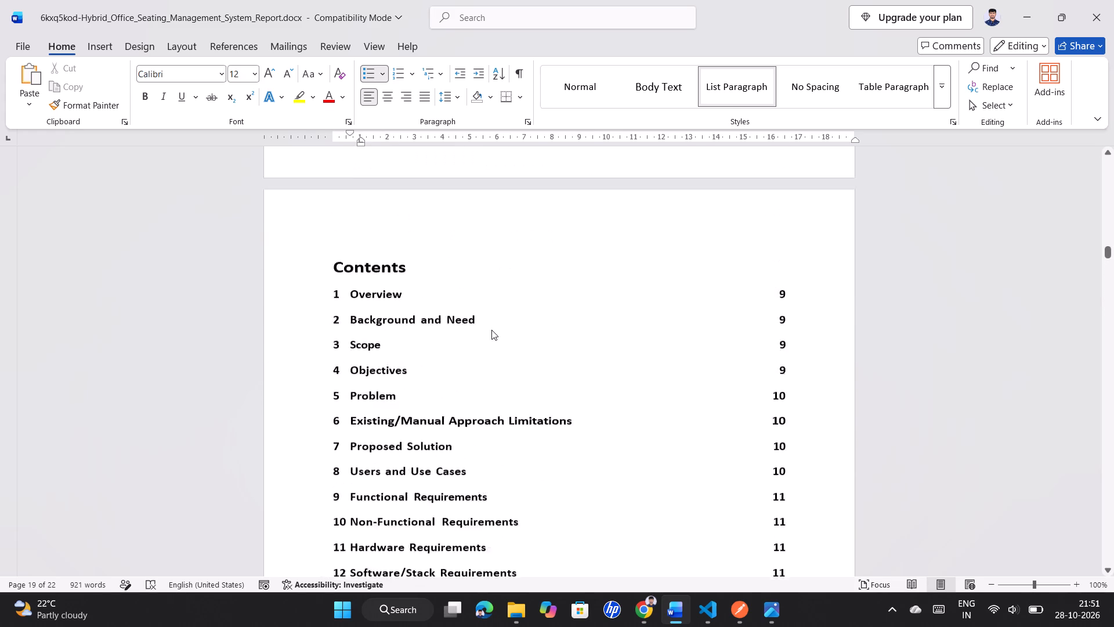
scroll(491, 330, up, 5)
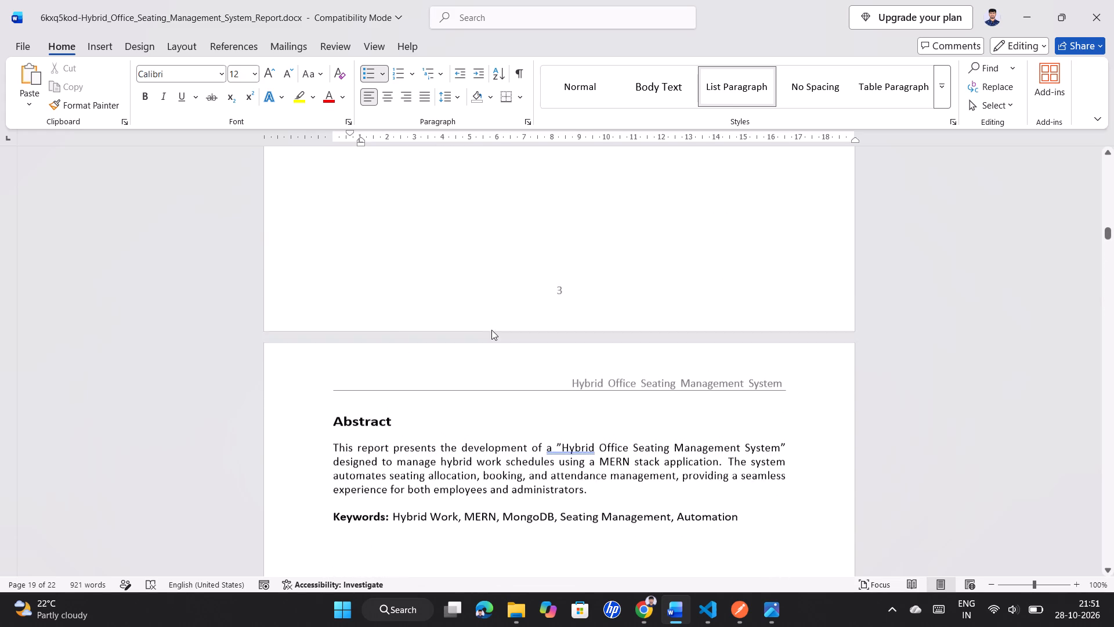
scroll(491, 330, up, 1)
scroll(491, 330, down, 1)
scroll(491, 330, up, 1)
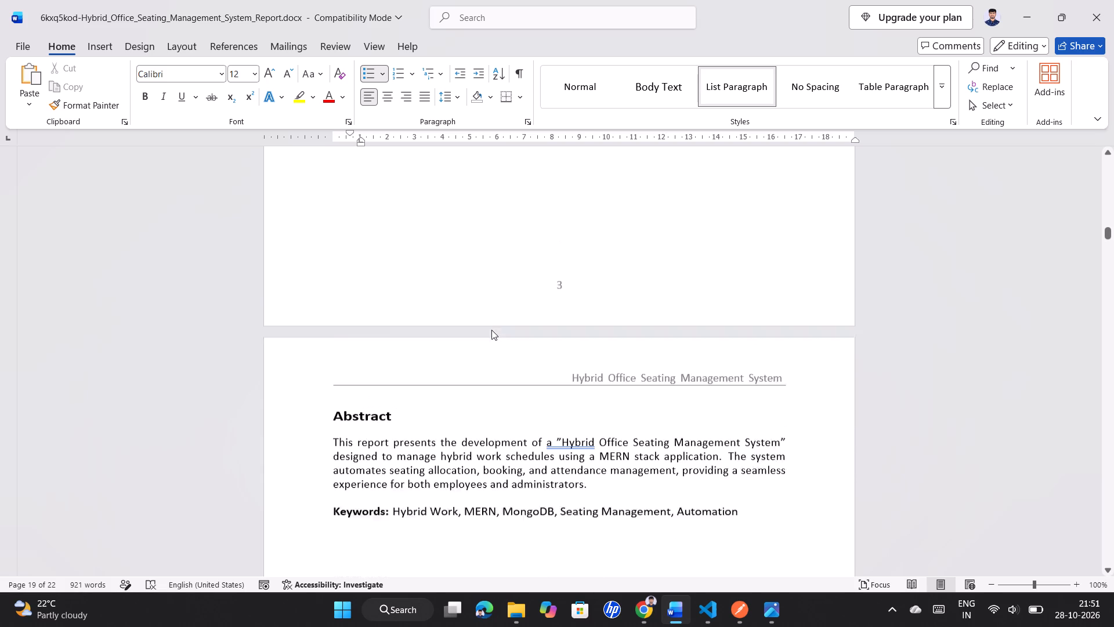
scroll(491, 330, up, 3)
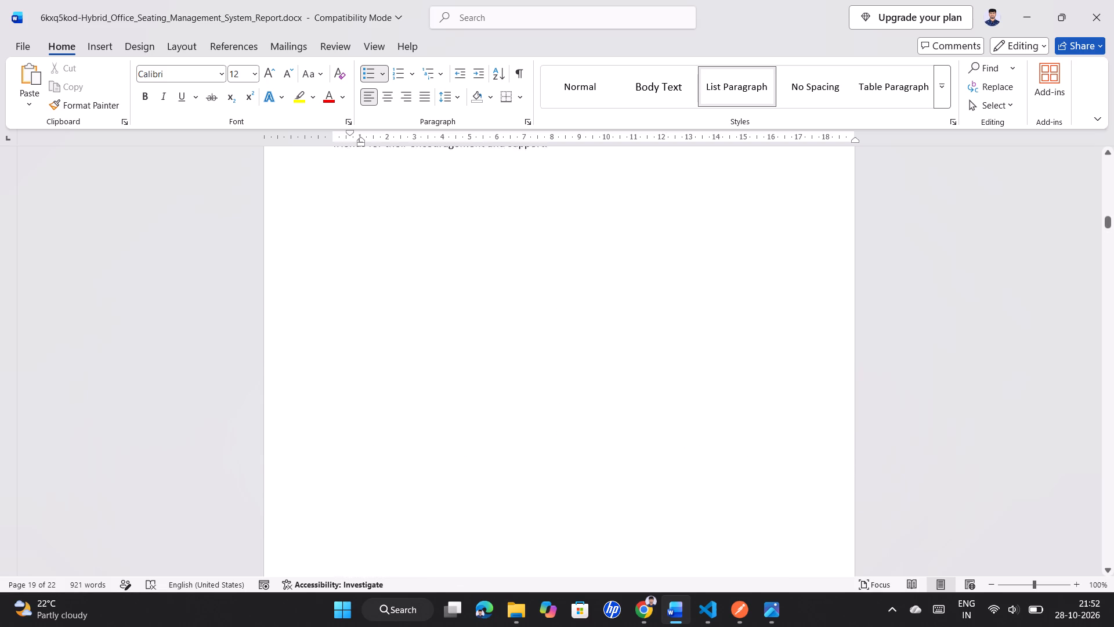
scroll(491, 330, up, 2)
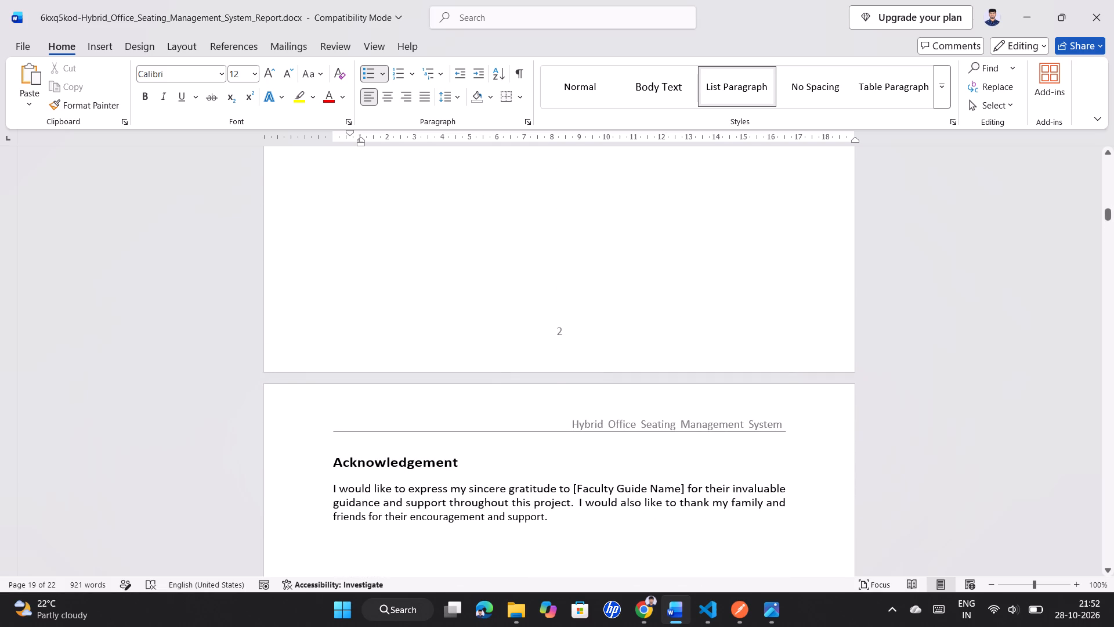
Delete the "[Faculty Guide Name]" placeholder from the first sentence of the Acknowledgement paragraph.
click(684, 487)
key(BackSpace)
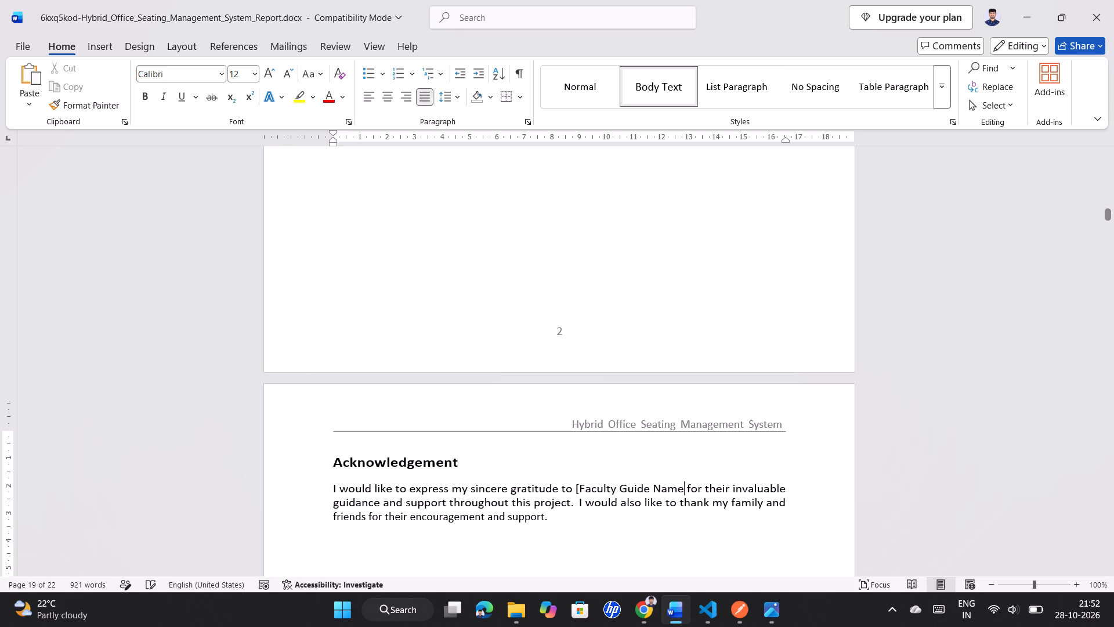
key(BackSpace)
key(BackSpace)
key(BackSpace)
key(BackSpace)
key(BackSpace)
key(BackSpace)
key(BackSpace)
key(BackSpace)
key(BackSpace)
key(BackSpace)
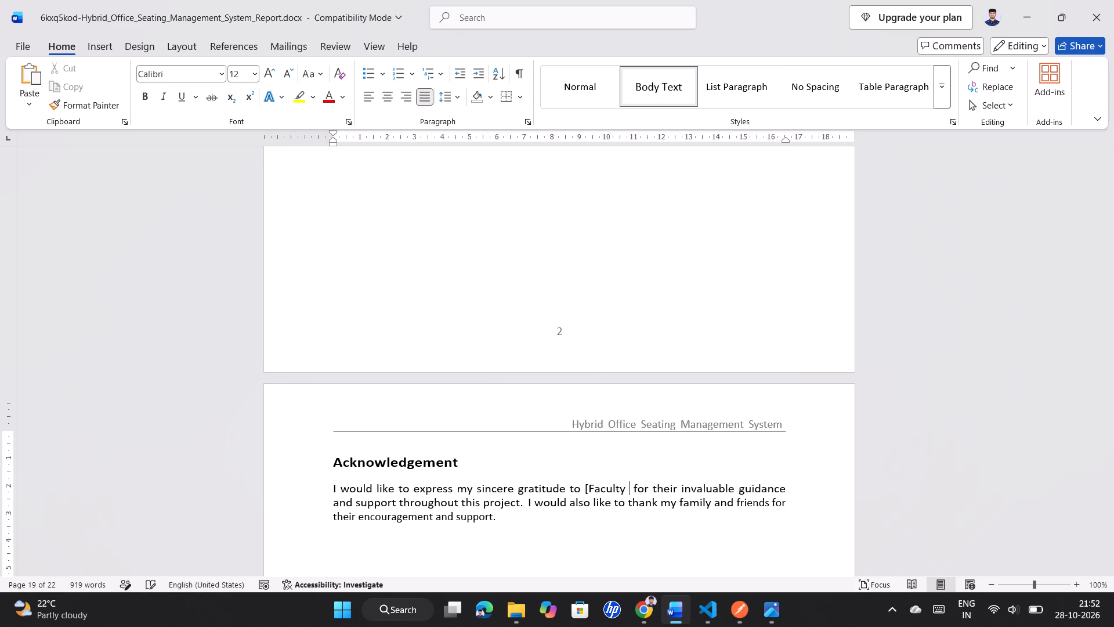
key(BackSpace)
key(BackSpace)
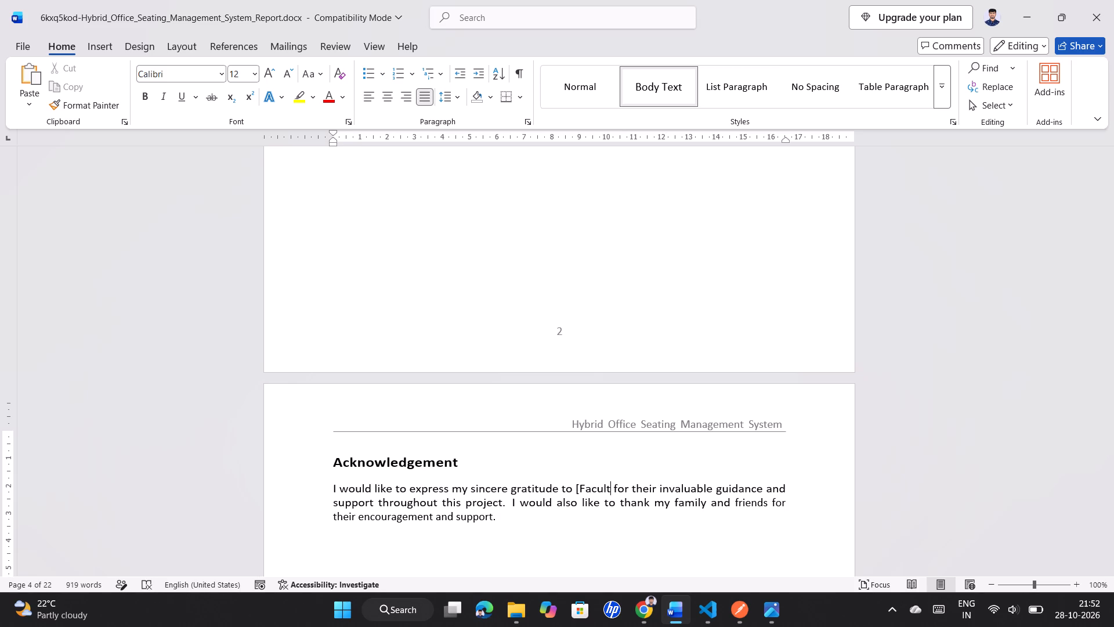
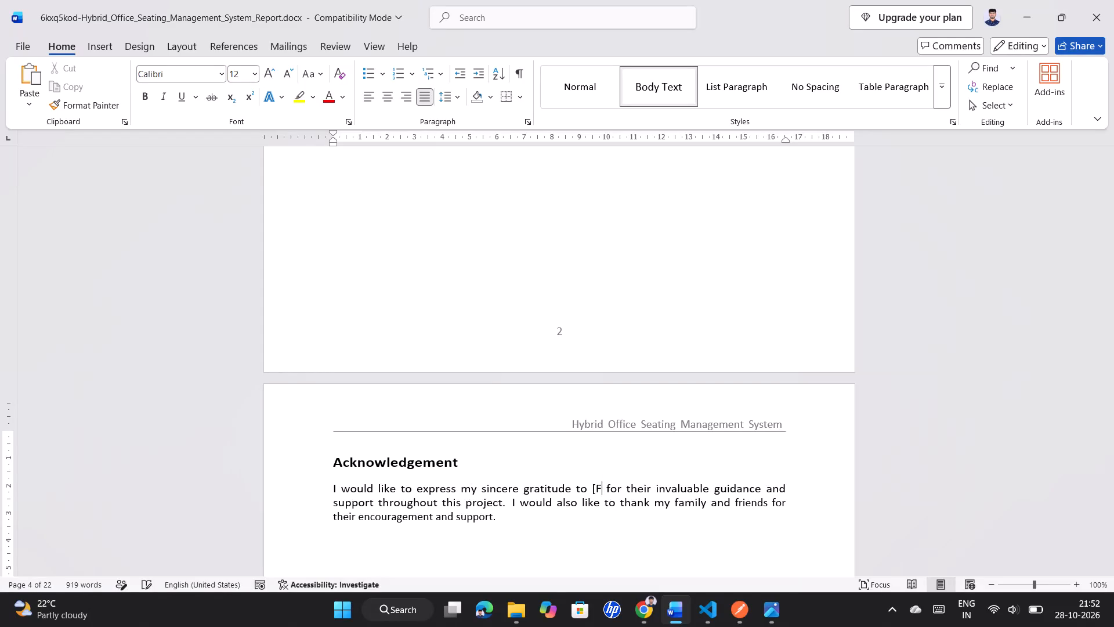
Replace the rest of the faculty guide placeholder in the Acknowledgement's first sentence with the guide's name as given on the Certificate page.
key(BackSpace)
key(BackSpace)
scroll(744, 408, up, 3)
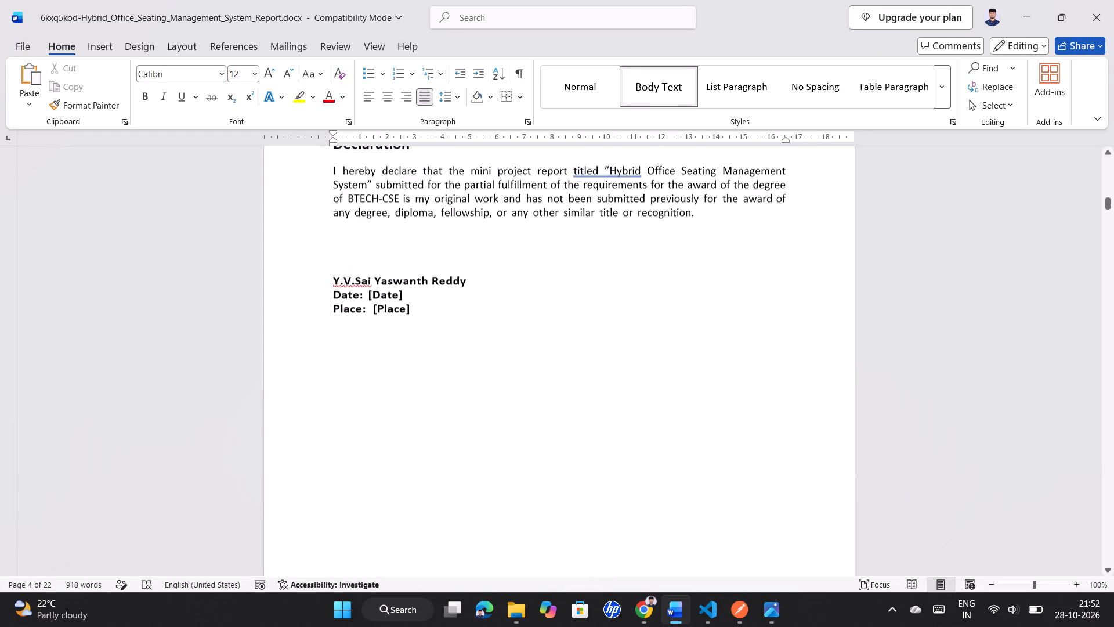
scroll(744, 408, up, 4)
scroll(744, 408, down, 2)
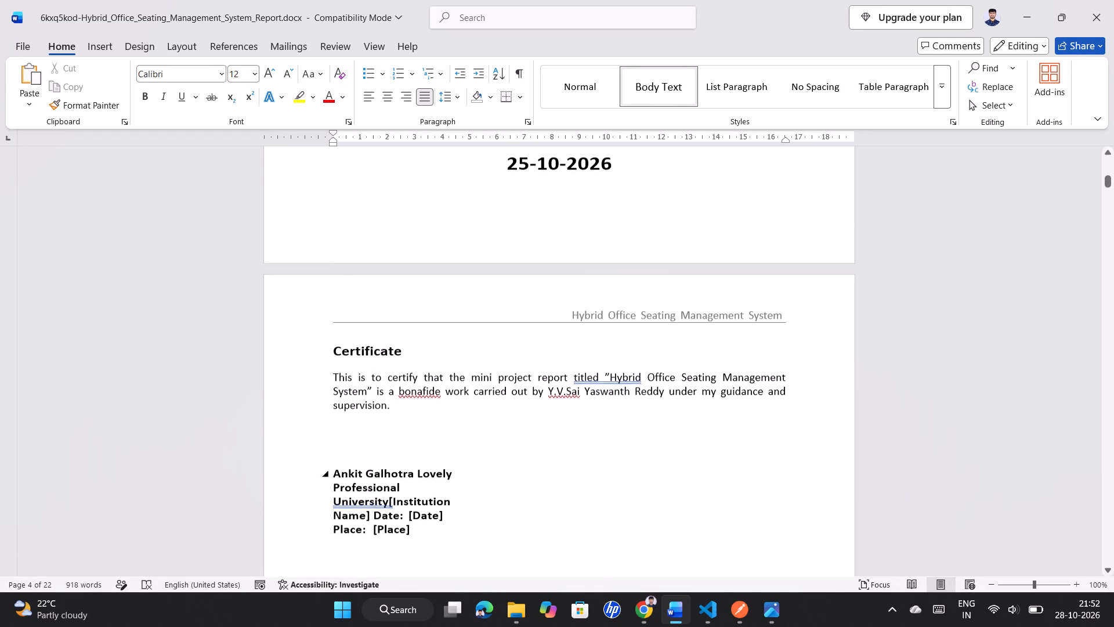
scroll(744, 408, down, 6)
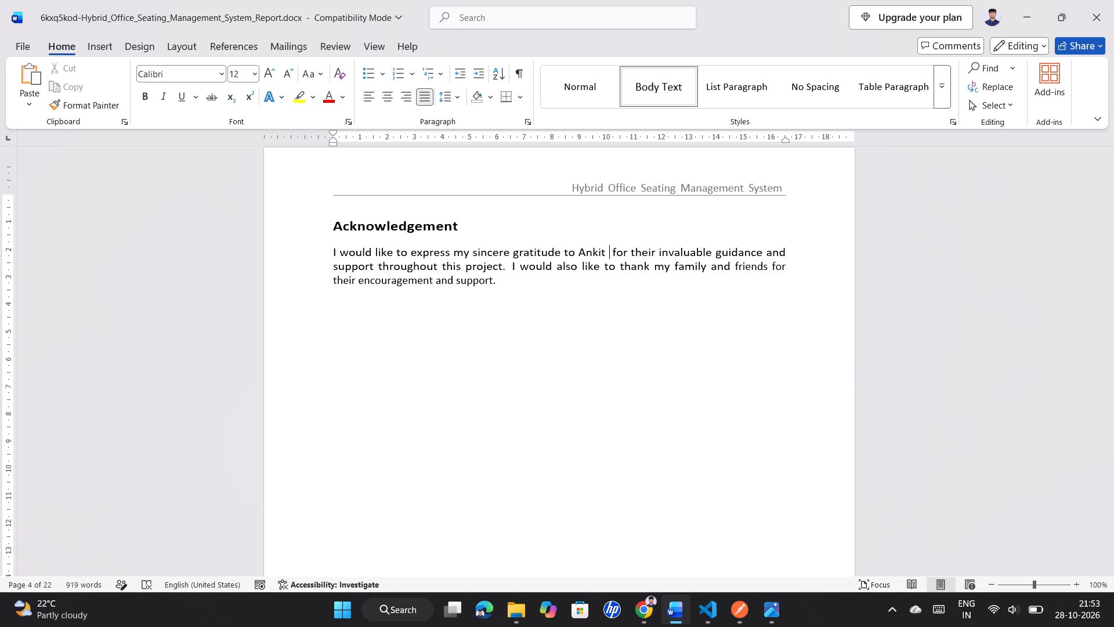
text(al)
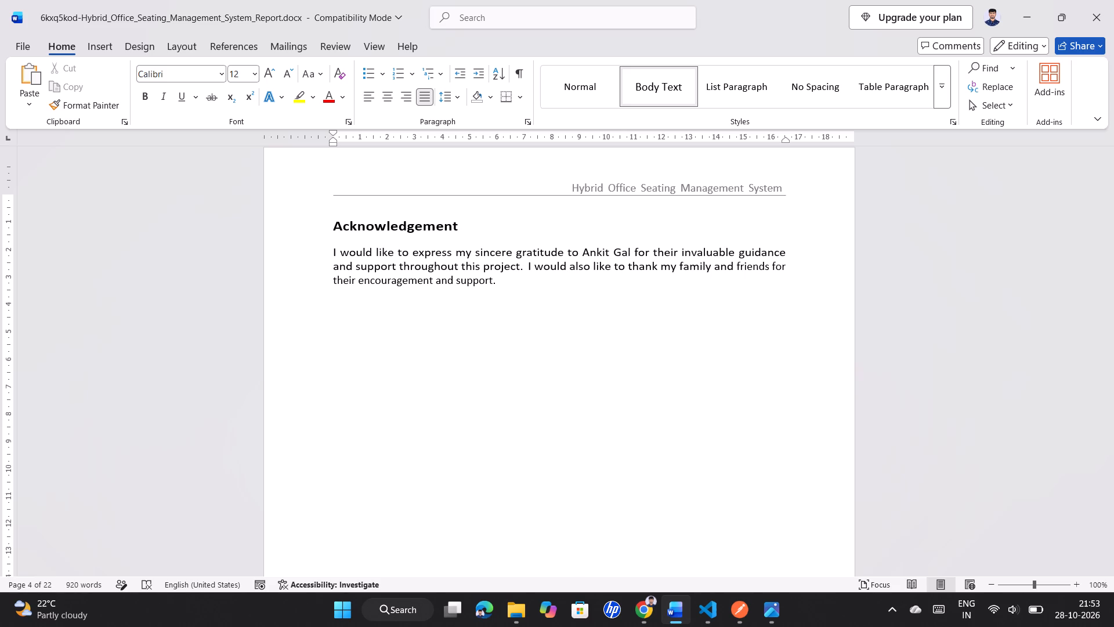
text(hota)
key(BackSpace)
text(ra)
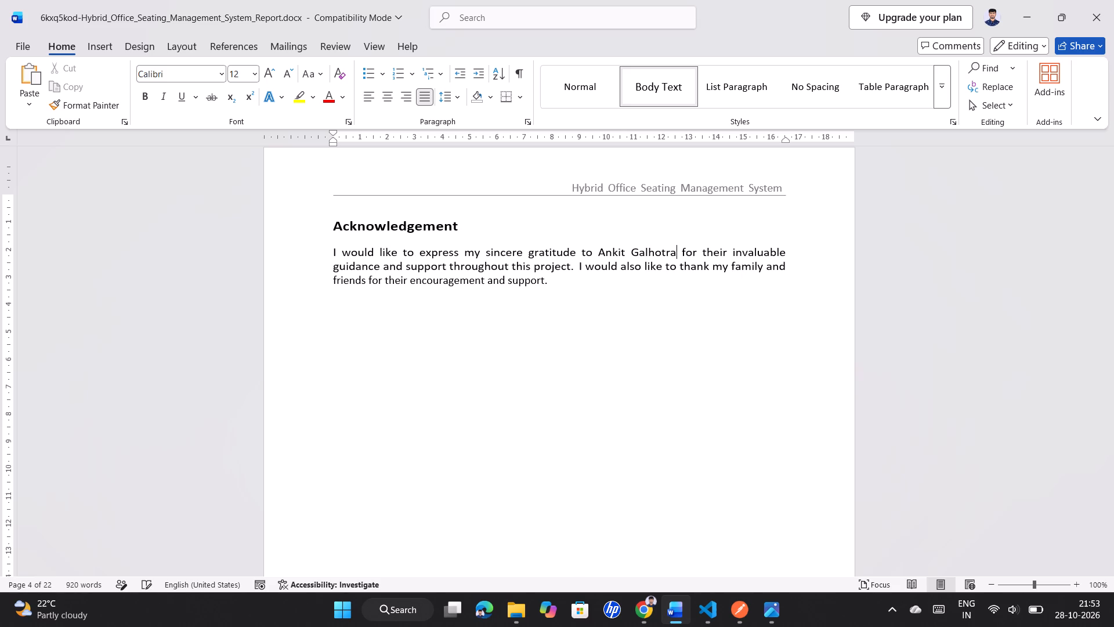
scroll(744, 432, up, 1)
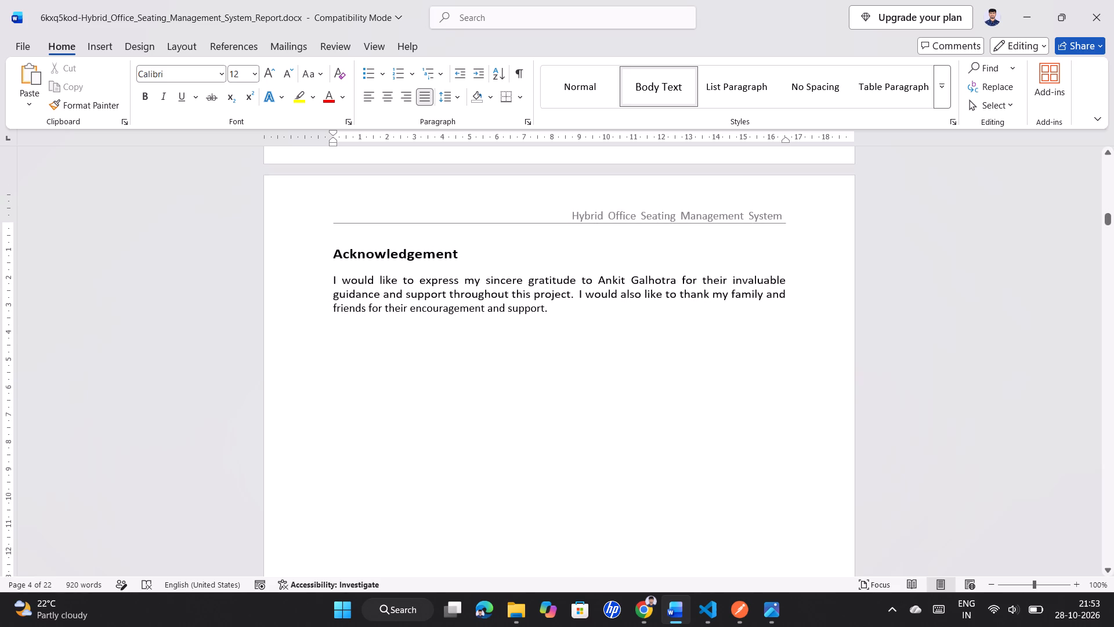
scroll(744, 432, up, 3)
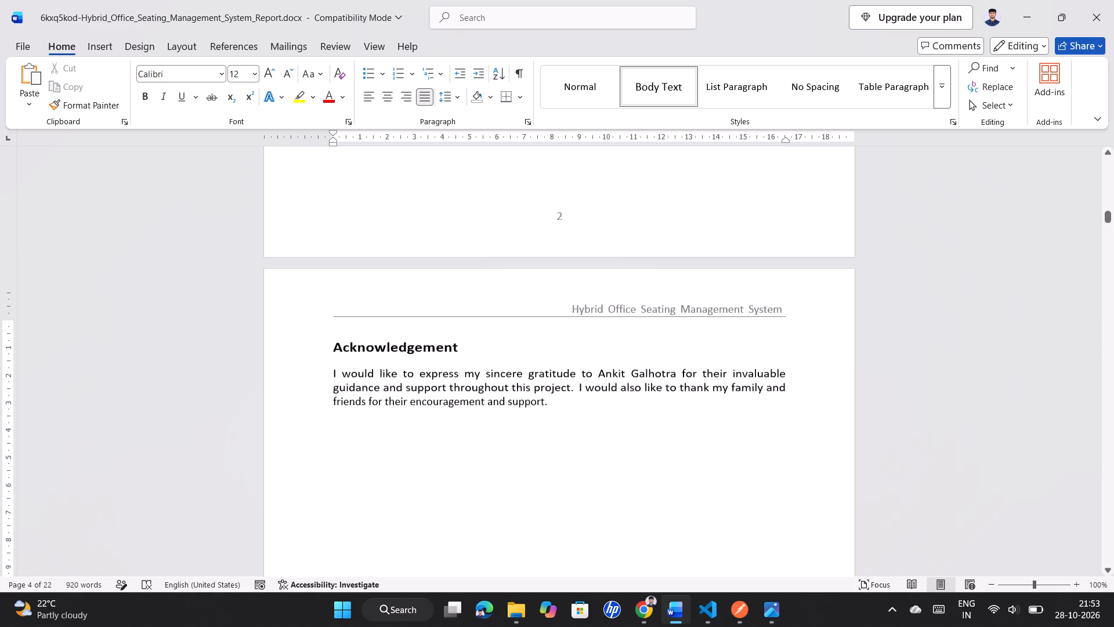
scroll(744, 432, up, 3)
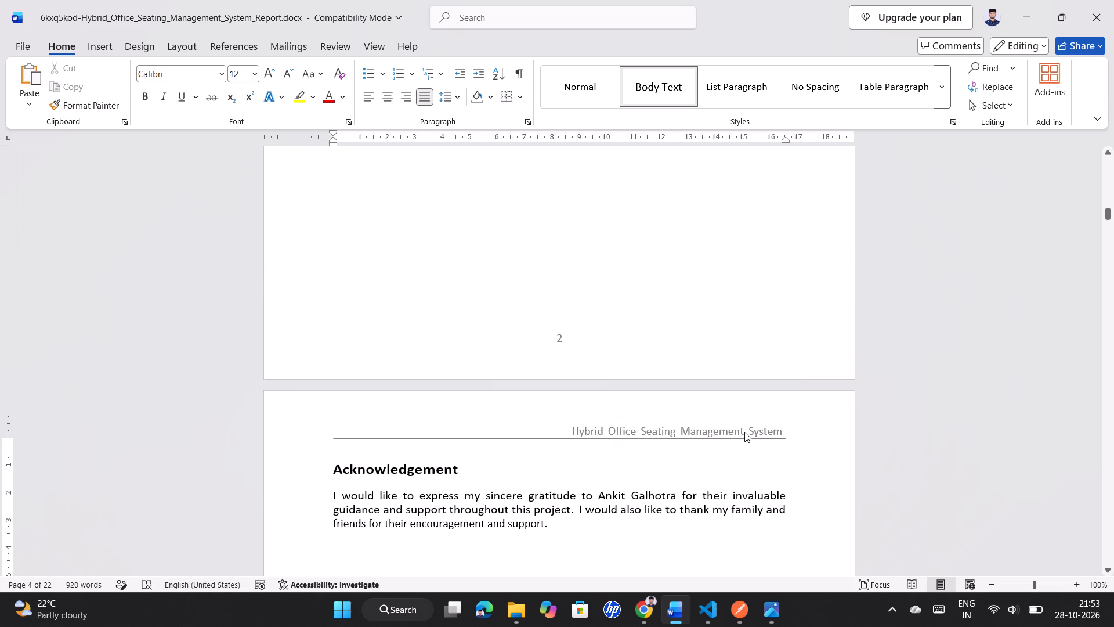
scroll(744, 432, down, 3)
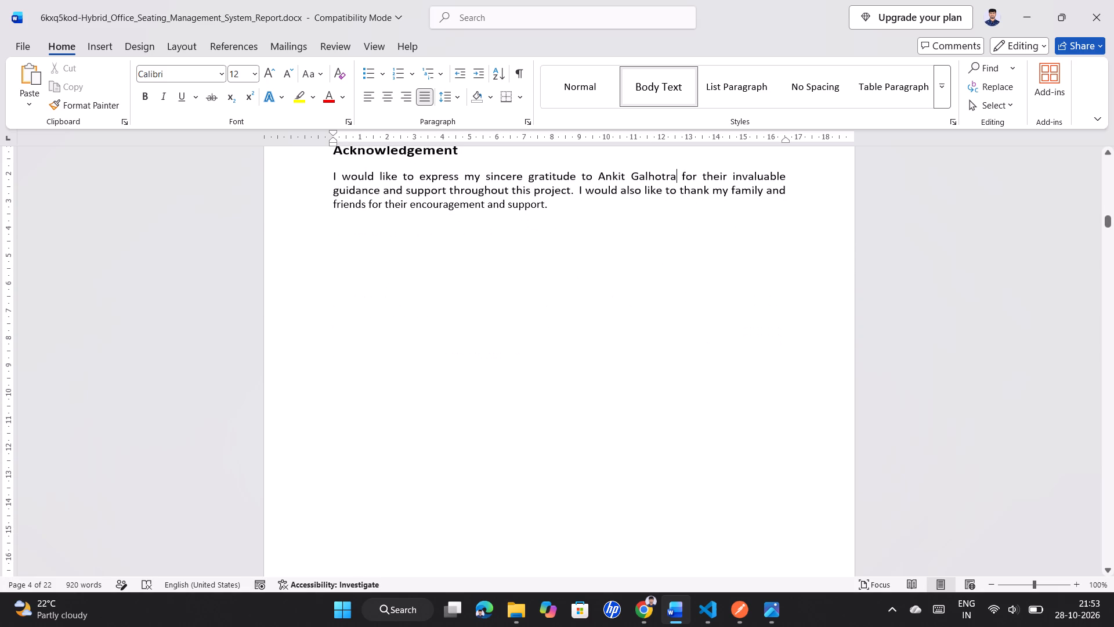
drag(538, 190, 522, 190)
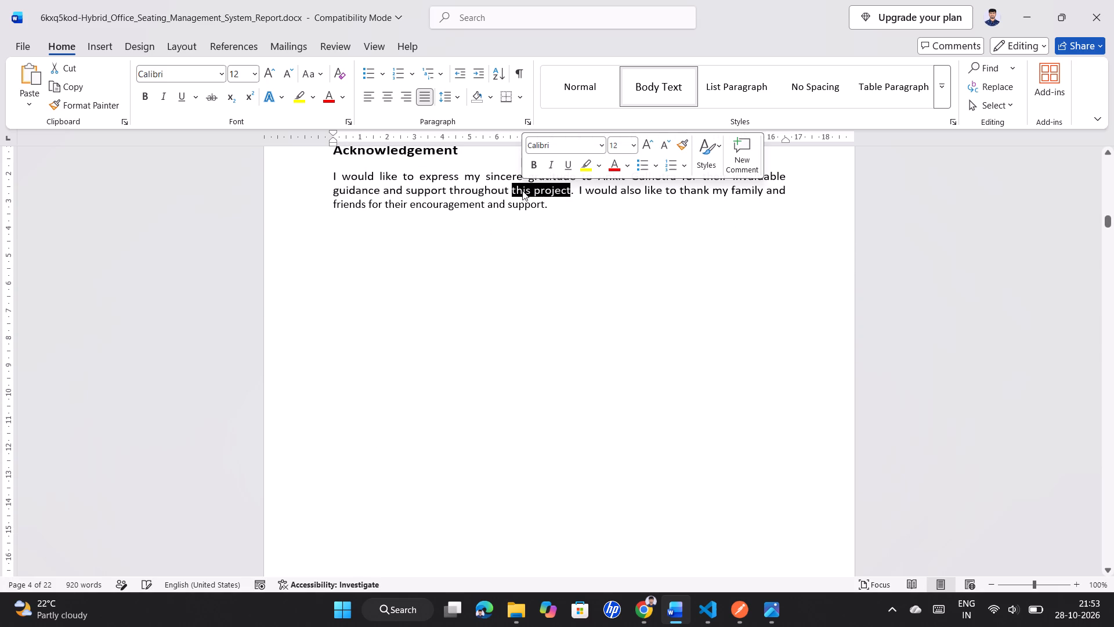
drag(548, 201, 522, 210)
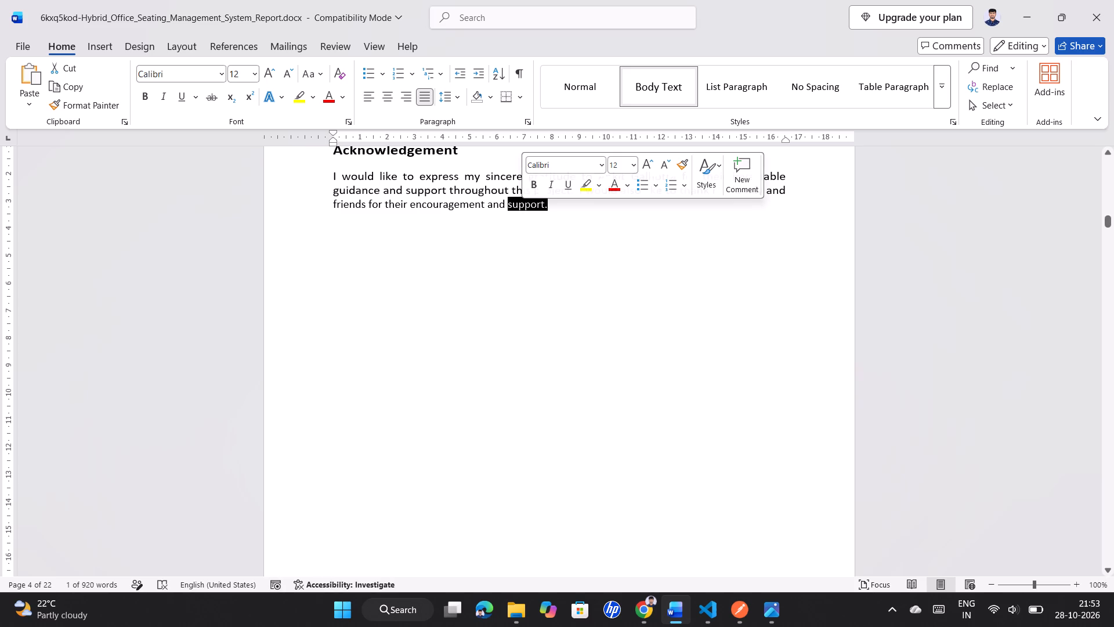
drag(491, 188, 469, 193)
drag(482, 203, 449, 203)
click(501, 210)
Replace the "[Date]" placeholder in the Declaration's signature block with 28-10-2026.
scroll(456, 257, up, 5)
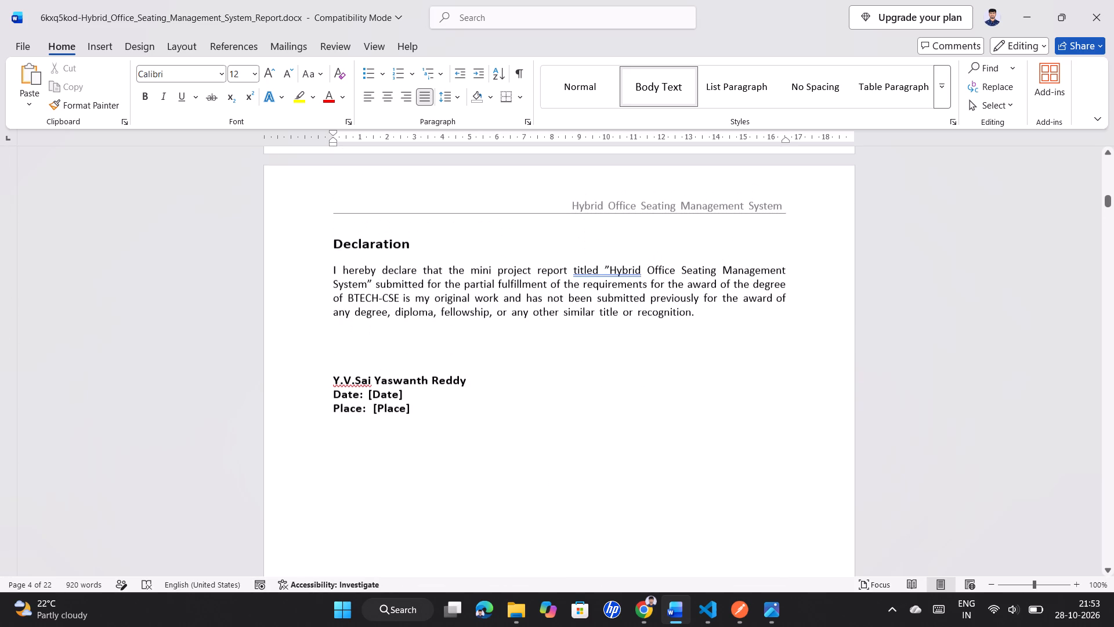
click(407, 397)
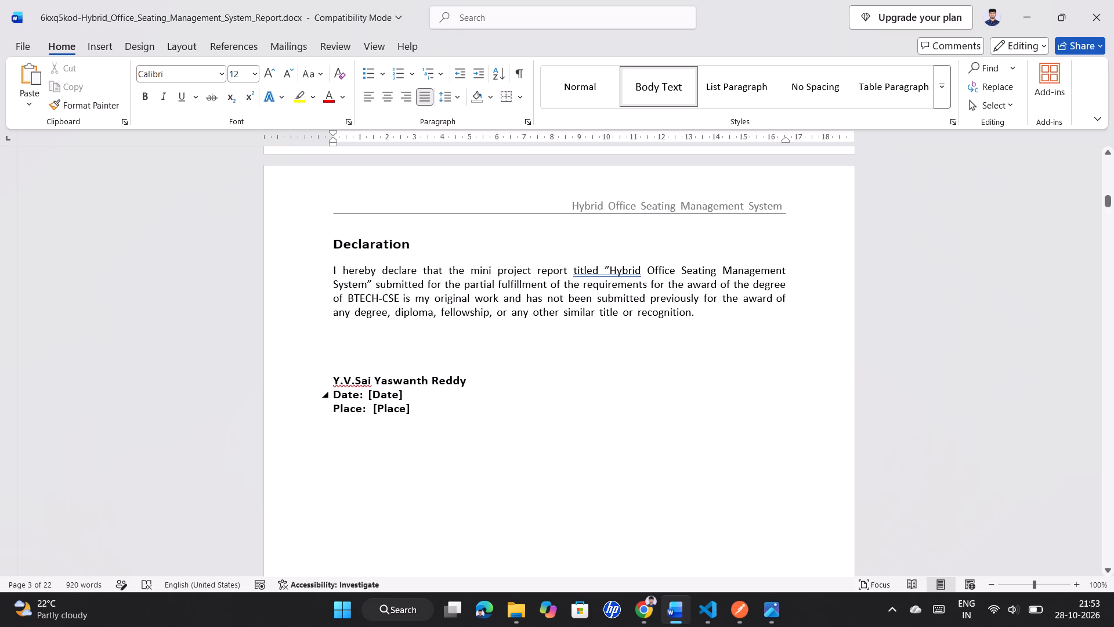
key(BackSpace)
key(BackSpace)
key(BackSpace)
key(BackSpace)
key(BackSpace)
key(BackSpace)
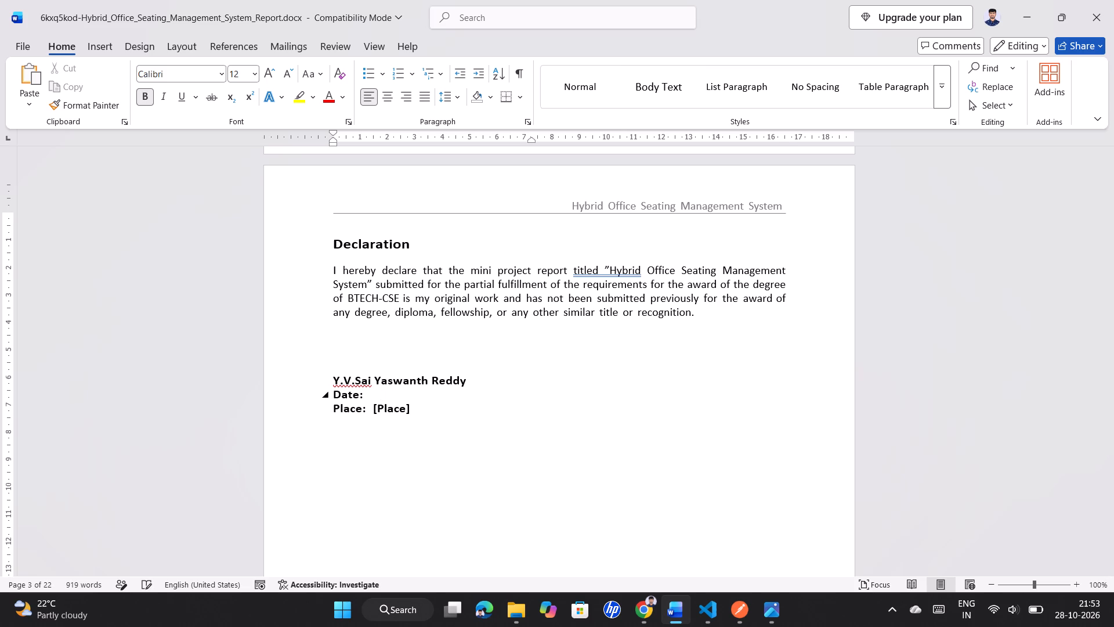
key(2)
text(8-10-2026)
Delete the "Place: [Place]" text below the date in the Declaration's signature block.
click(411, 412)
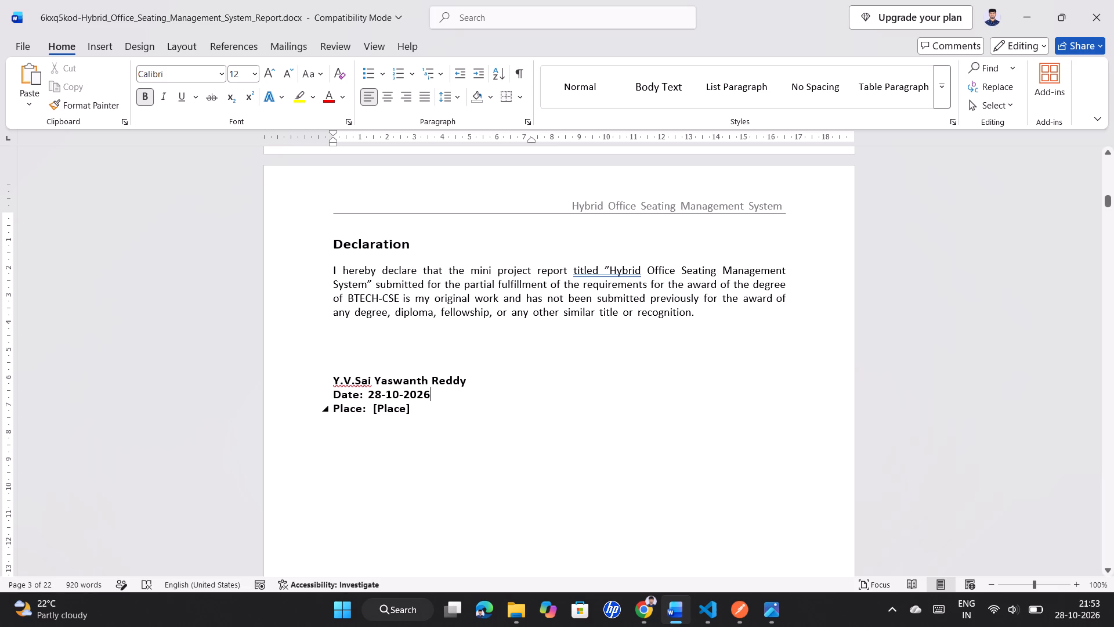
key(BackSpace)
key(BackSpace)
key(BackSpace)
key(BackSpace)
key(BackSpace)
key(BackSpace)
key(BackSpace)
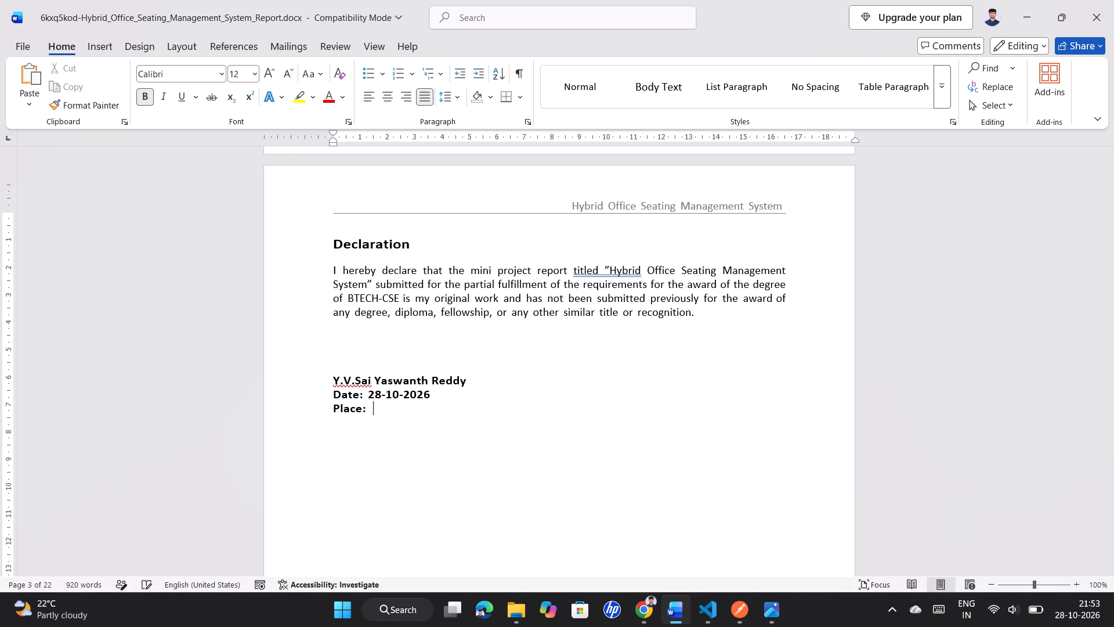
key(BackSpace)
key(BackSpace)
key(BackSpace)
key(BackSpace)
key(BackSpace)
key(BackSpace)
key(BackSpace)
Replace the quotation mark before "Hybrid" in the Declaration paragraph with an opening curly quotation mark.
scroll(472, 408, up, 1)
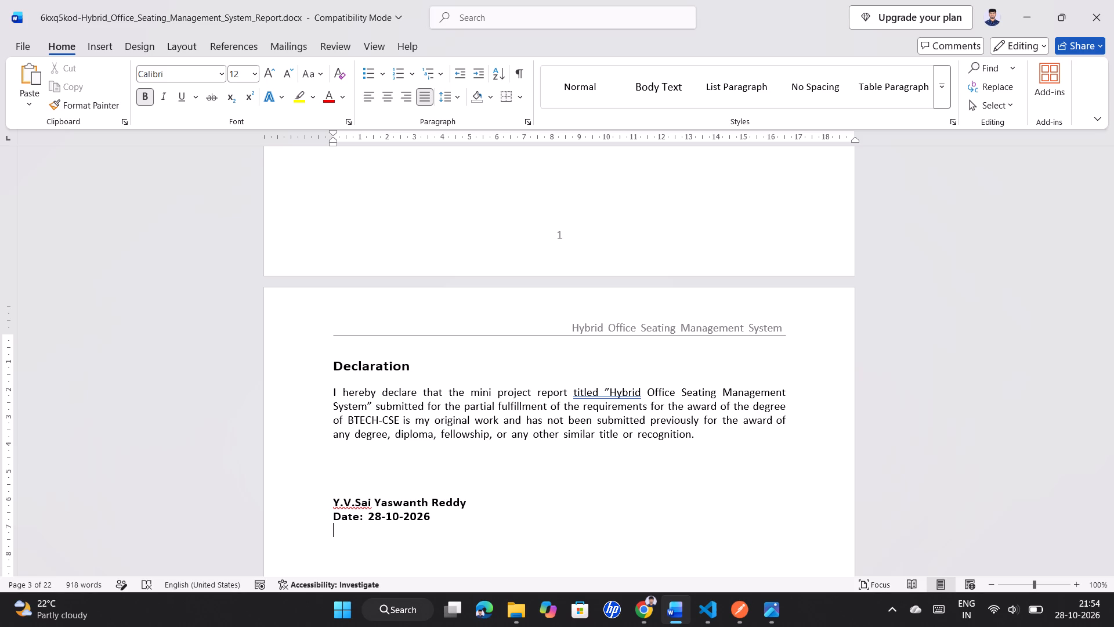
click(611, 397)
key(BackSpace)
key(shift+quotedbl)
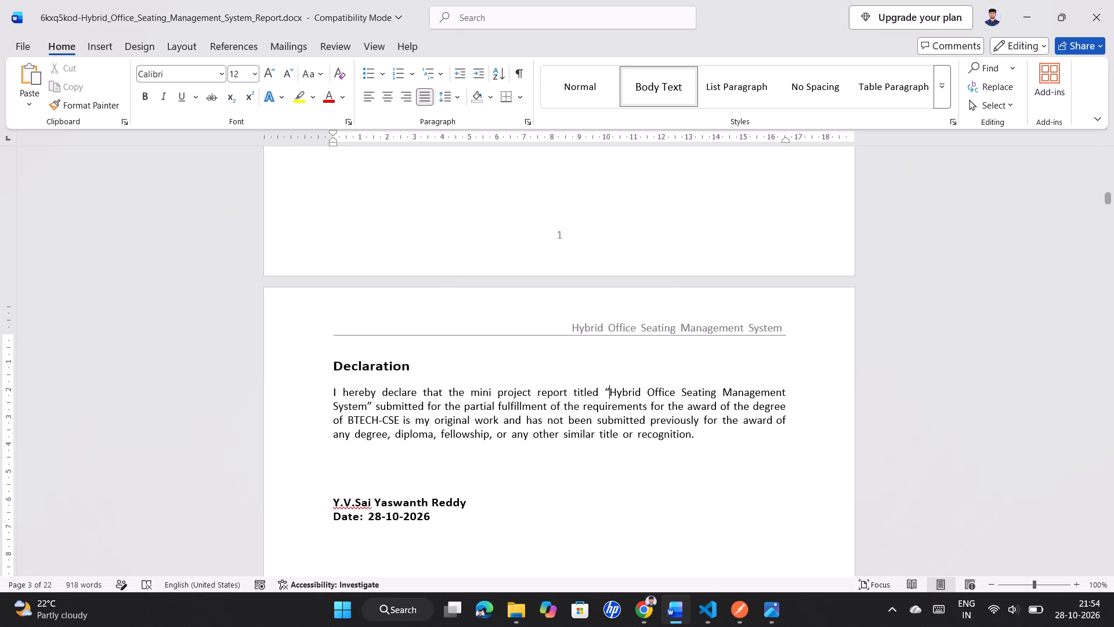
Replace "of BTECH-CSE" with "and" in the Declaration paragraph, before "is my original work".
click(404, 421)
click(400, 423)
key(BackSpace)
key(BackSpace)
key(BackSpace)
key(BackSpace)
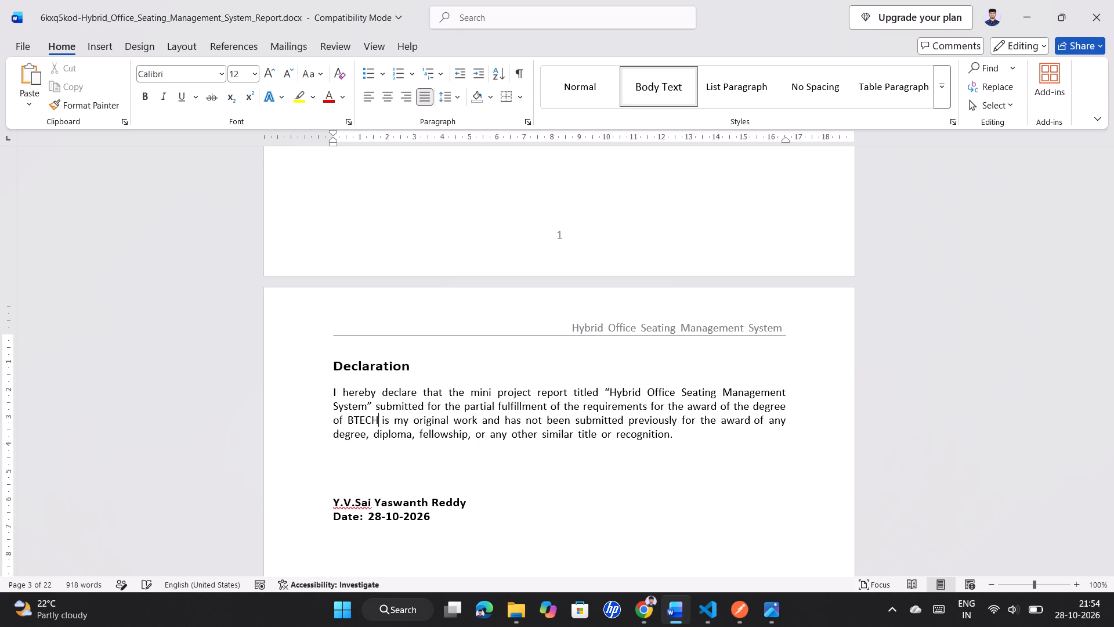
key(BackSpace)
key(BackSpace)
key(BackSpace)
key(BackSpace)
key(BackSpace)
key(BackSpace)
key(BackSpace)
key(BackSpace)
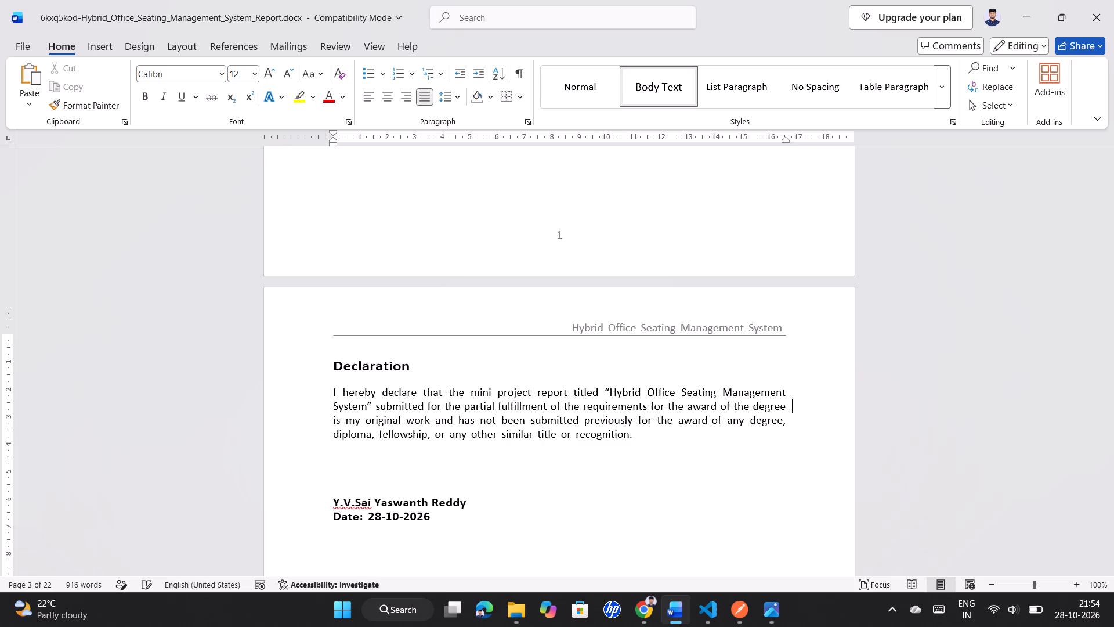
text(and)
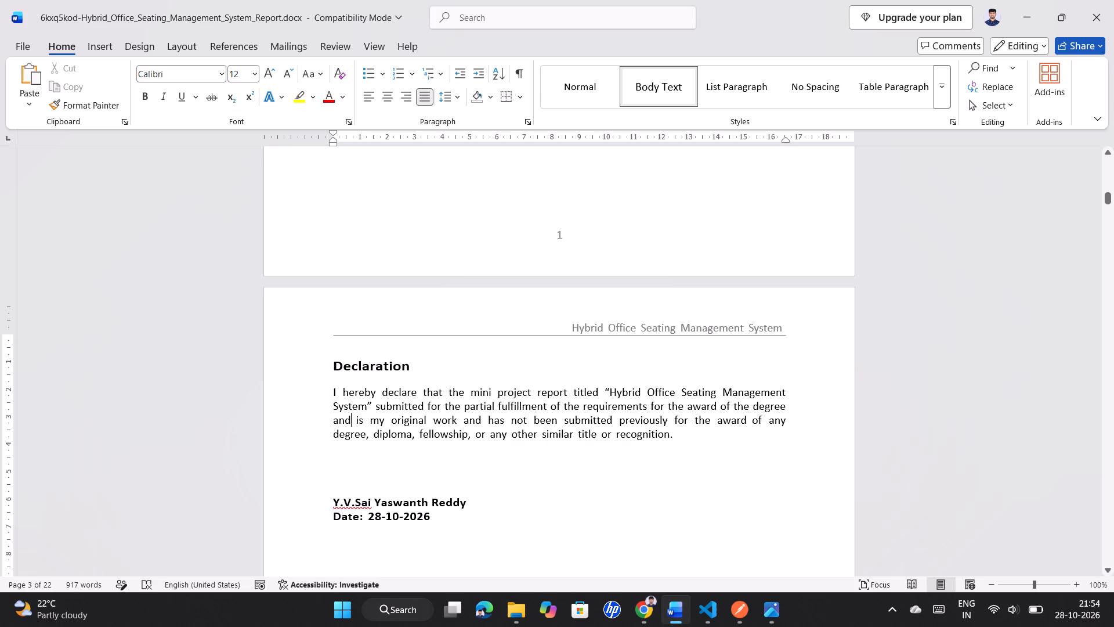
Move "Lovely Professional University" onto a new line below the guide's name in the Certificate's signature block.
scroll(440, 419, up, 4)
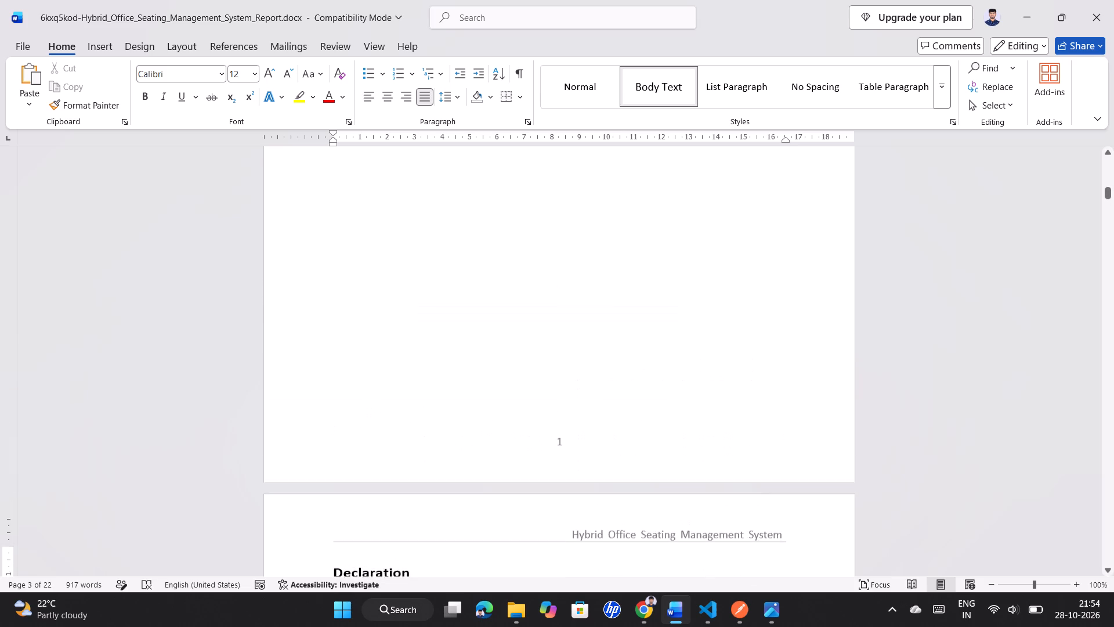
scroll(440, 419, up, 4)
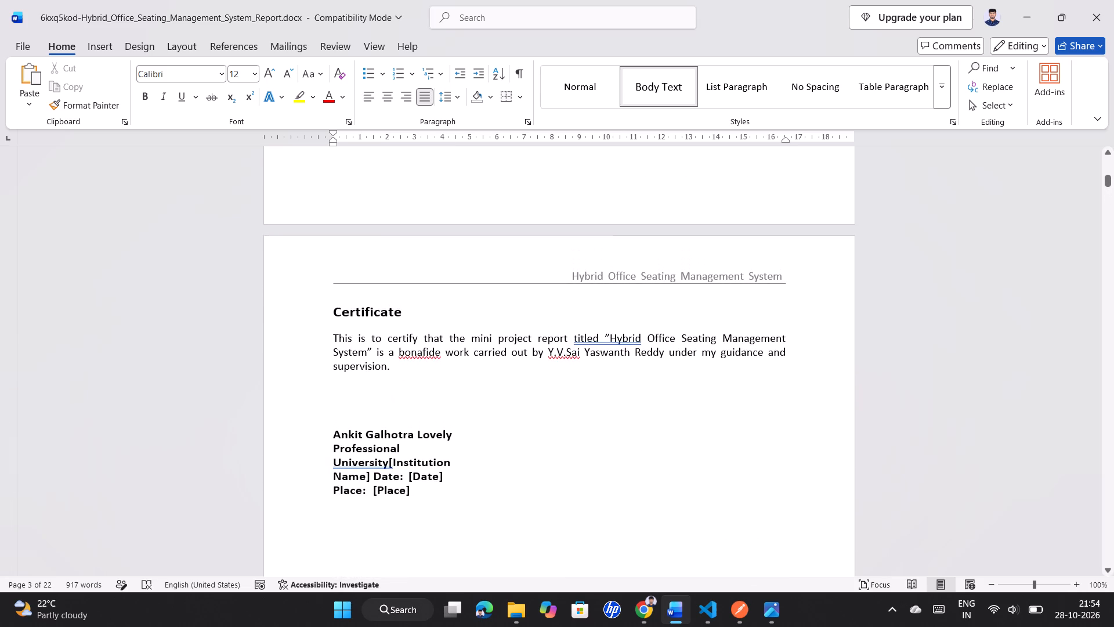
click(419, 436)
key(Return)
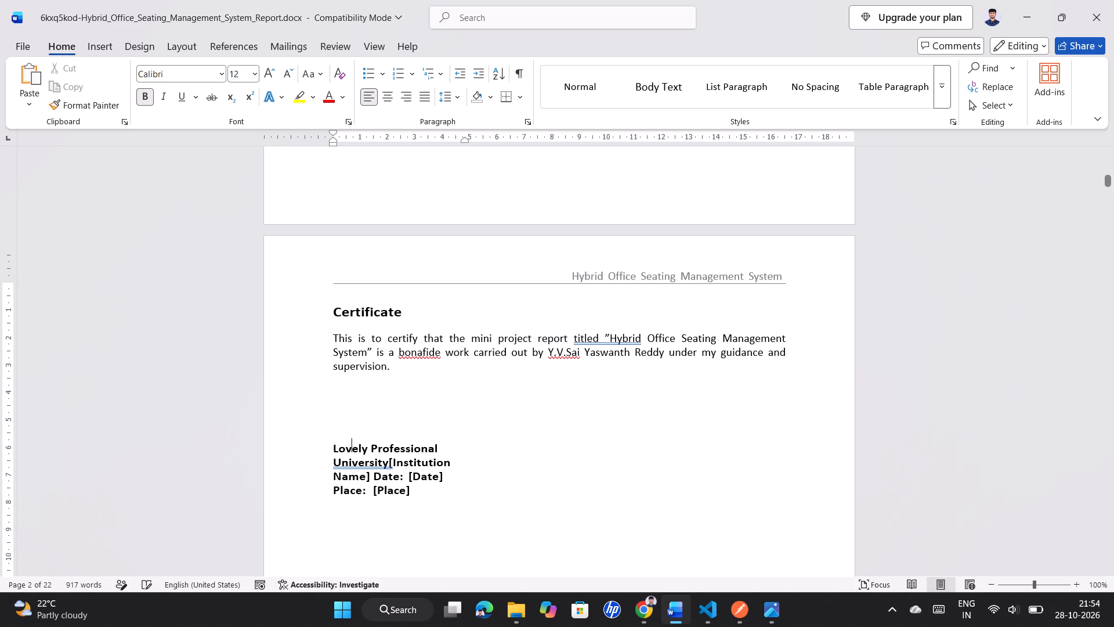
Delete the "[Institution Name]" placeholder from the Certificate's signature block, keeping the Date entry on its own line below "University".
click(389, 463)
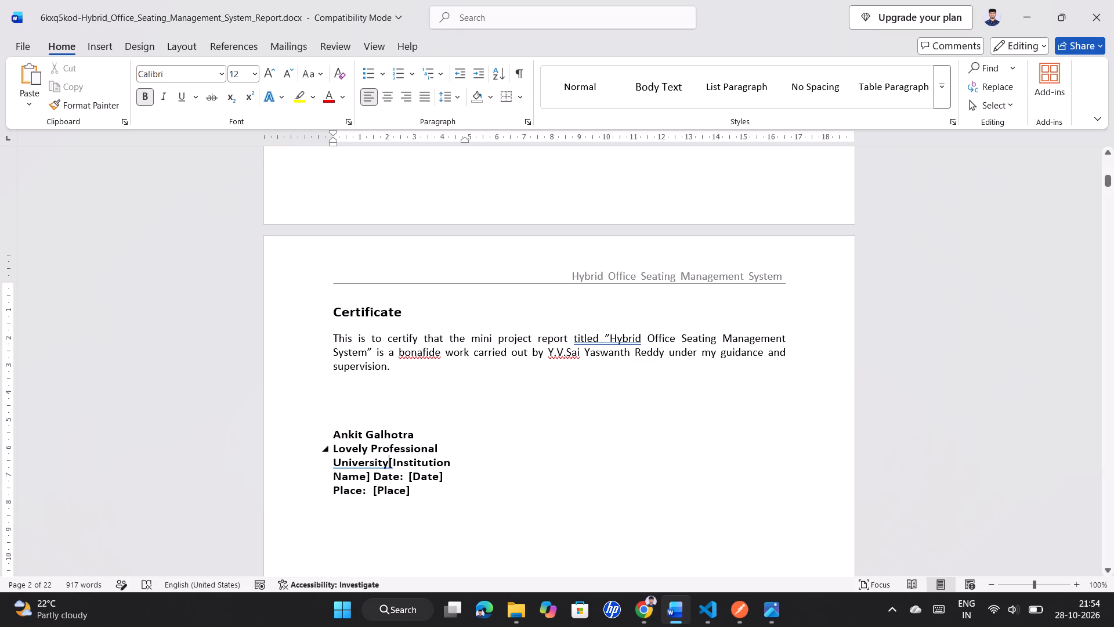
key(Return)
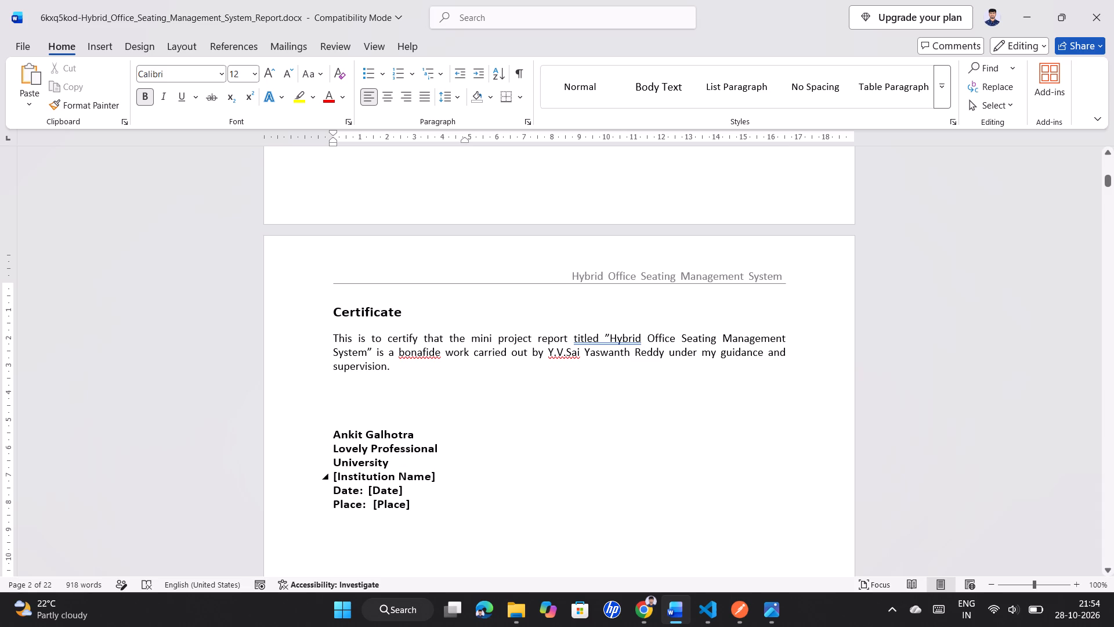
drag(438, 475, 348, 480)
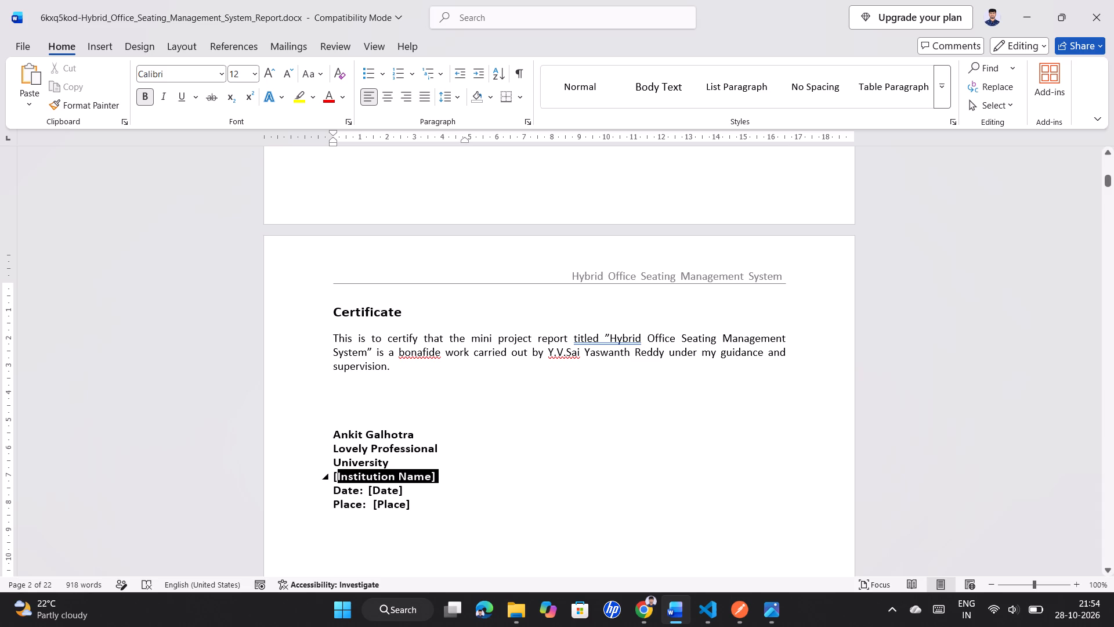
drag(348, 480, 330, 480)
key(BackSpace)
key(BackSpace)
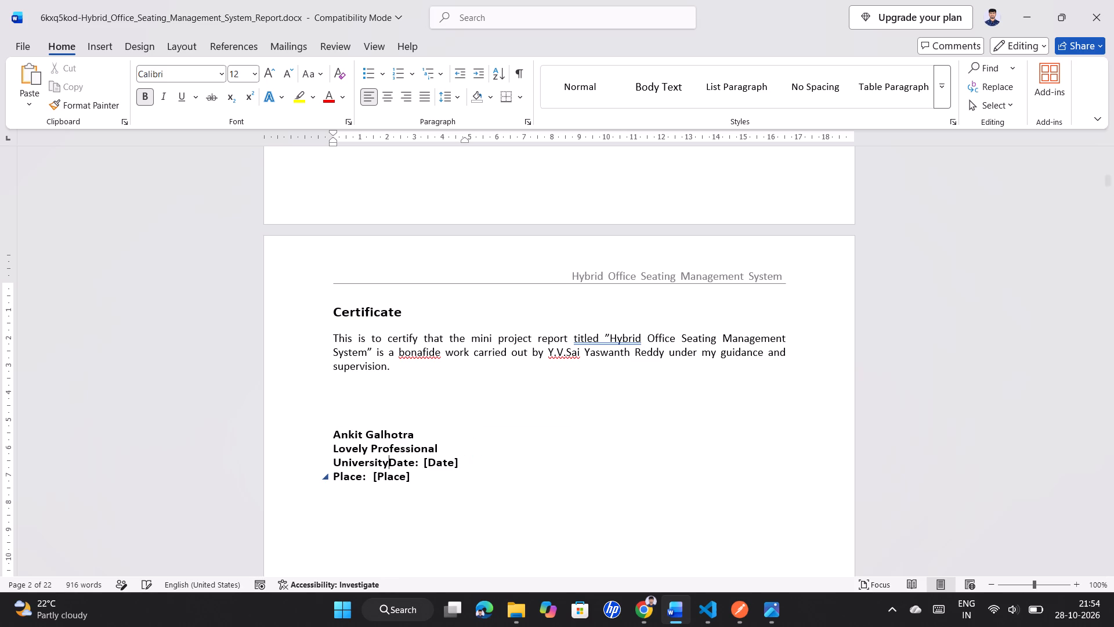
key(Return)
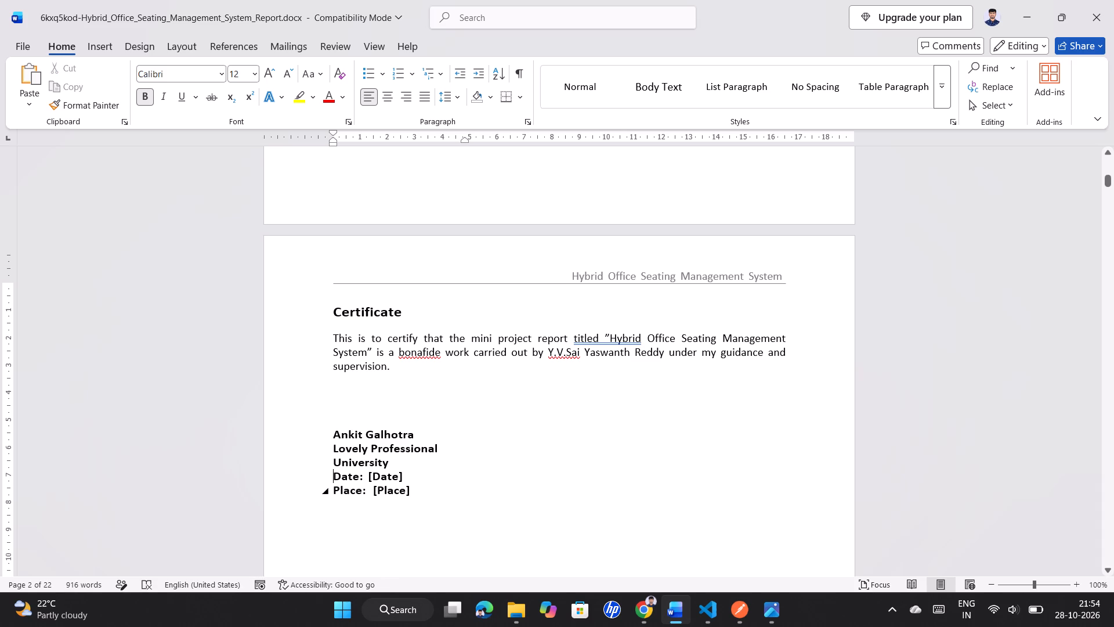
Delete the "Place: [Place]" line from the Certificate's signature block.
drag(421, 490, 334, 489)
key(BackSpace)
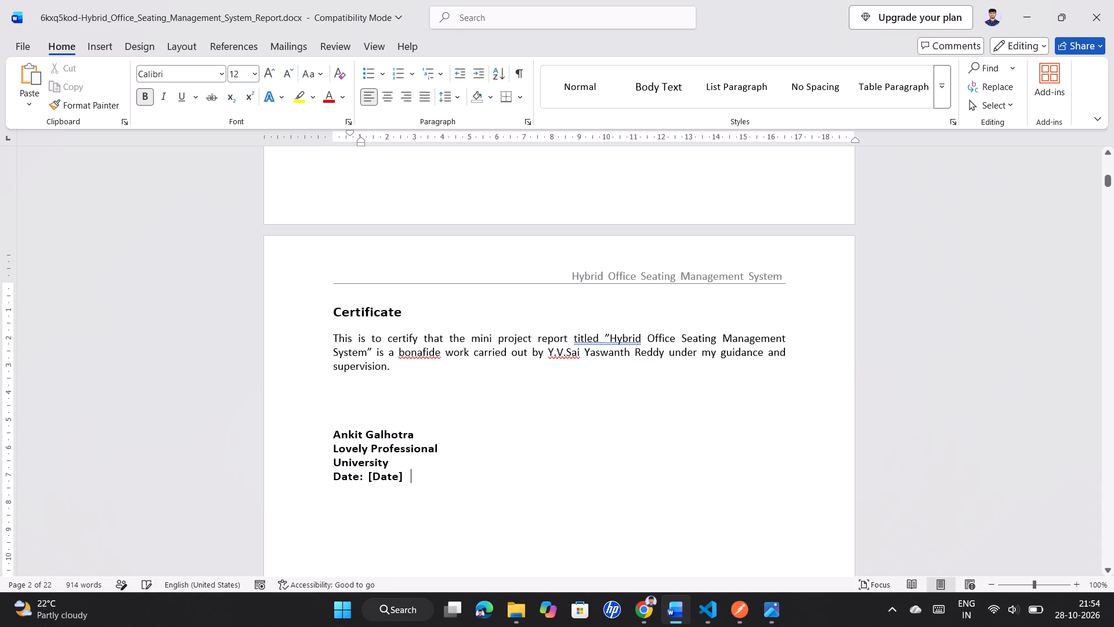
Replace the "[Date]" placeholder in the Certificate's signature block with 28-10-2026.
key(BackSpace)
key(BackSpace)
key(BackSpace)
key(BackSpace)
key(BackSpace)
key(BackSpace)
key(BackSpace)
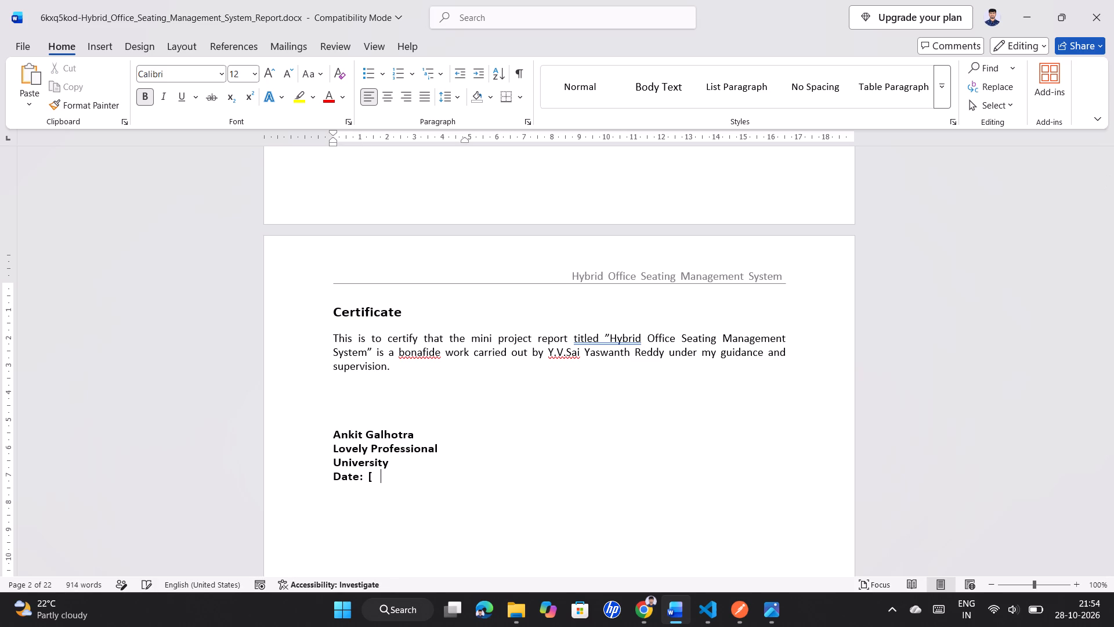
key(BackSpace)
text(28-10-2020)
key(BackSpace)
key(6)
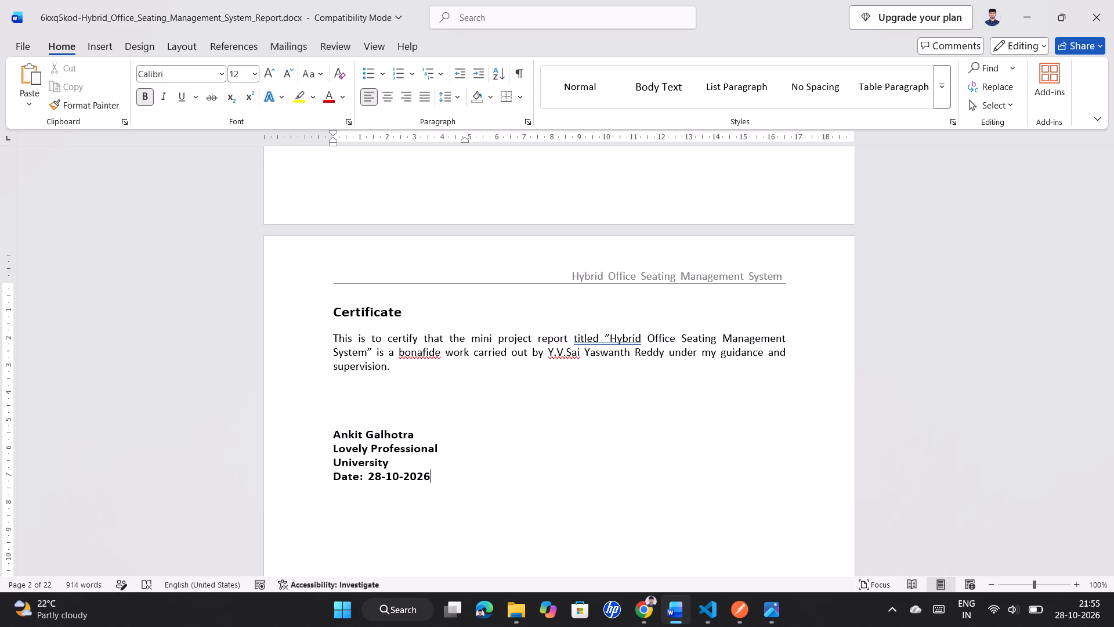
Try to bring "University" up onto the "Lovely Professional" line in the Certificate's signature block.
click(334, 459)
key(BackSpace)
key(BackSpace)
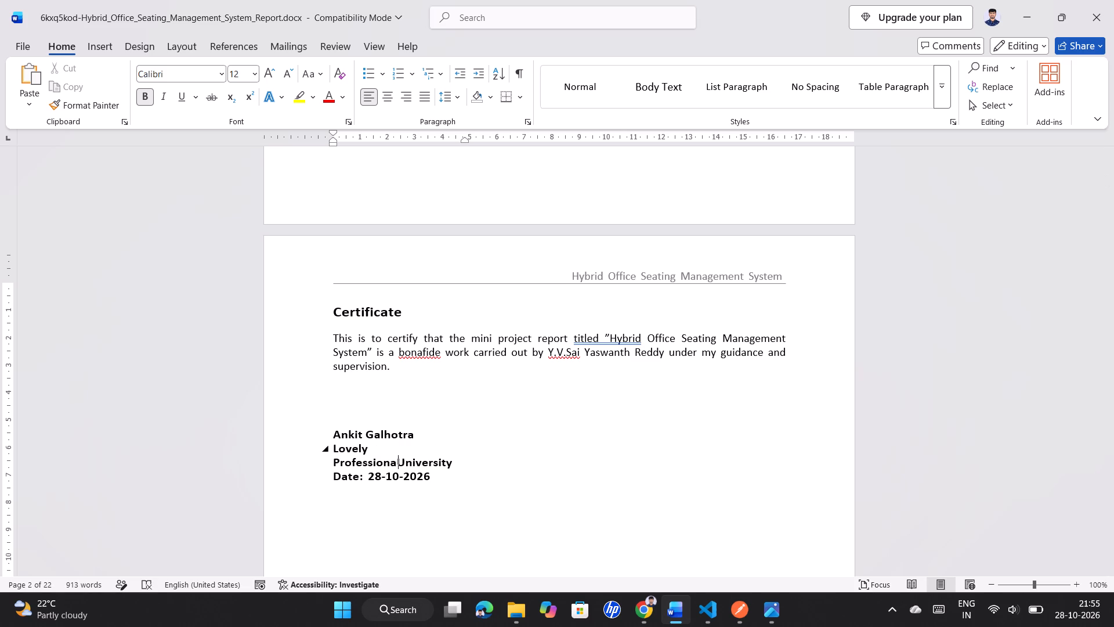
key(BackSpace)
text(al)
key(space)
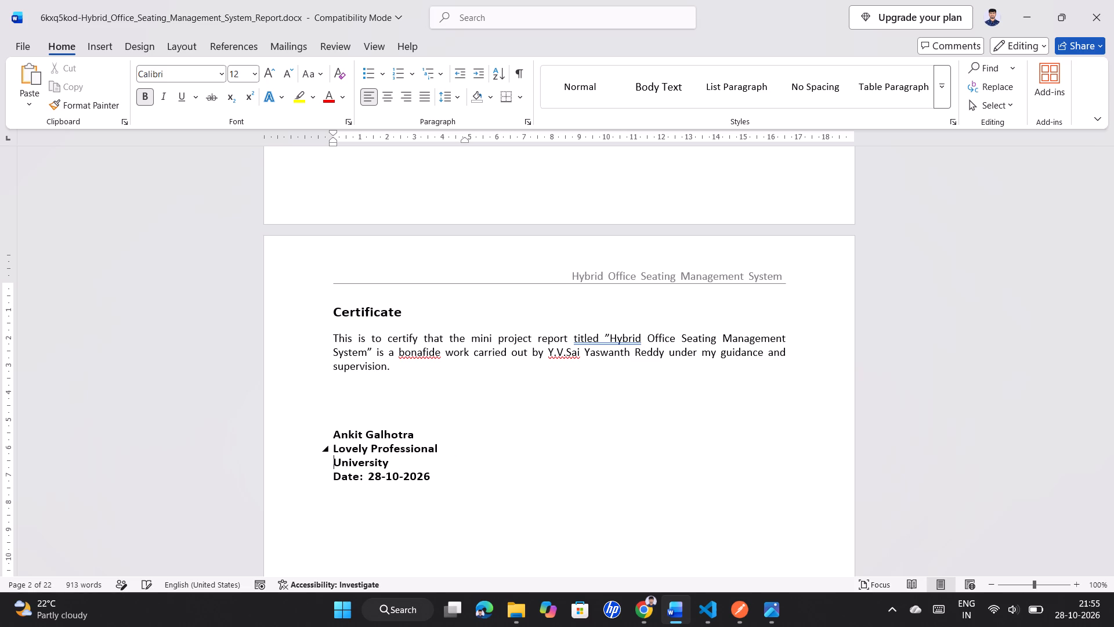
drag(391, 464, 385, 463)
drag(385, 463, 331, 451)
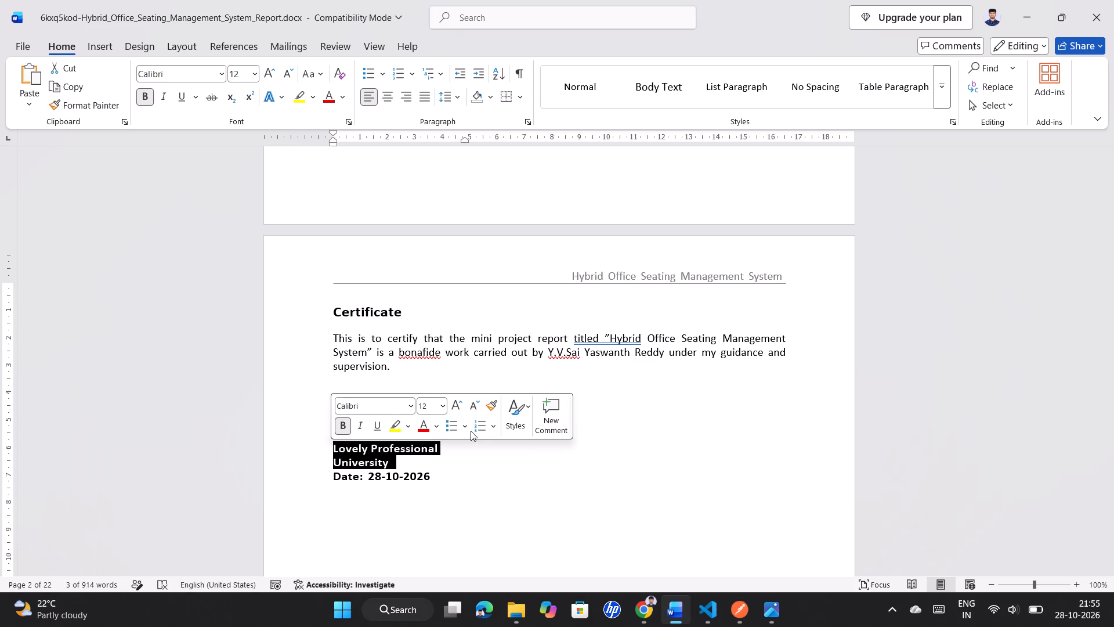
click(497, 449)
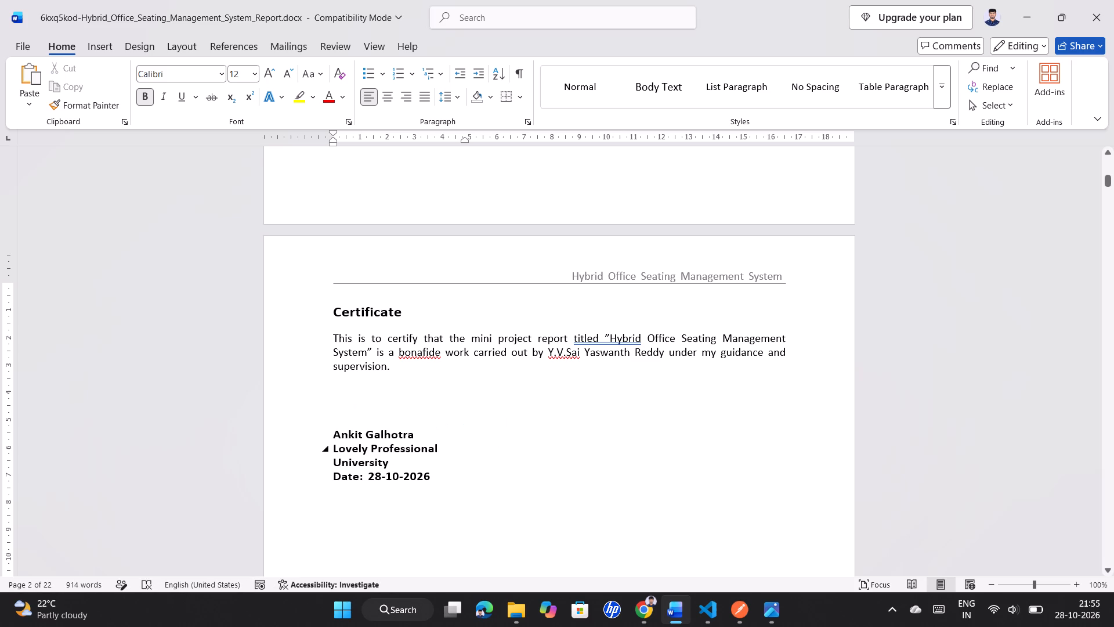
Set the font size of the "Intelligent NOSQL Databases" line on the cover page to 14.
scroll(462, 448, up, 2)
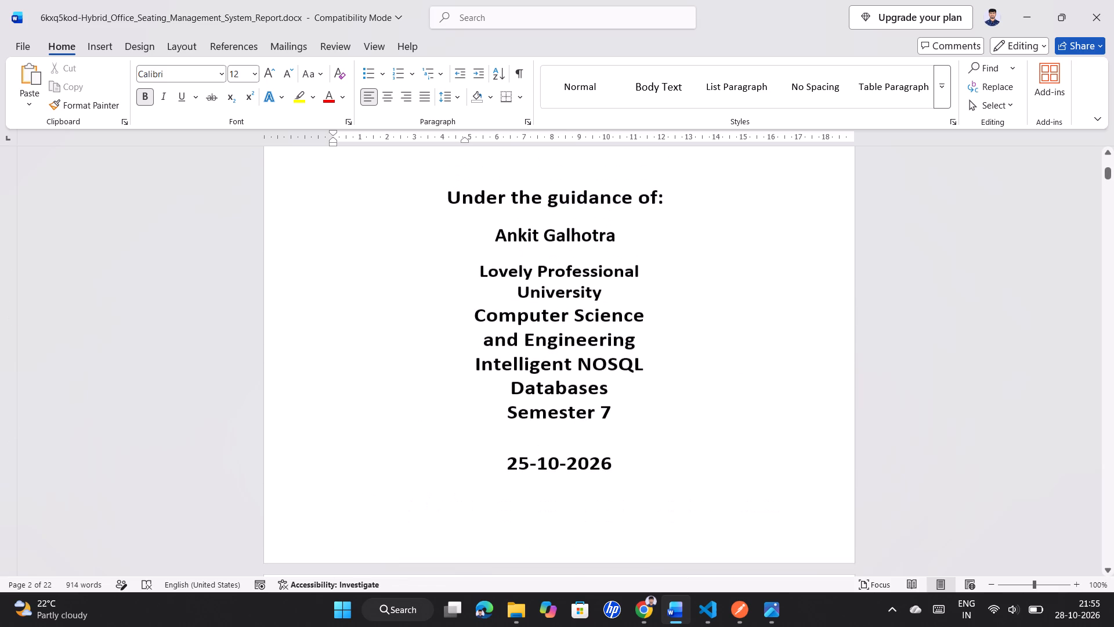
scroll(462, 448, up, 2)
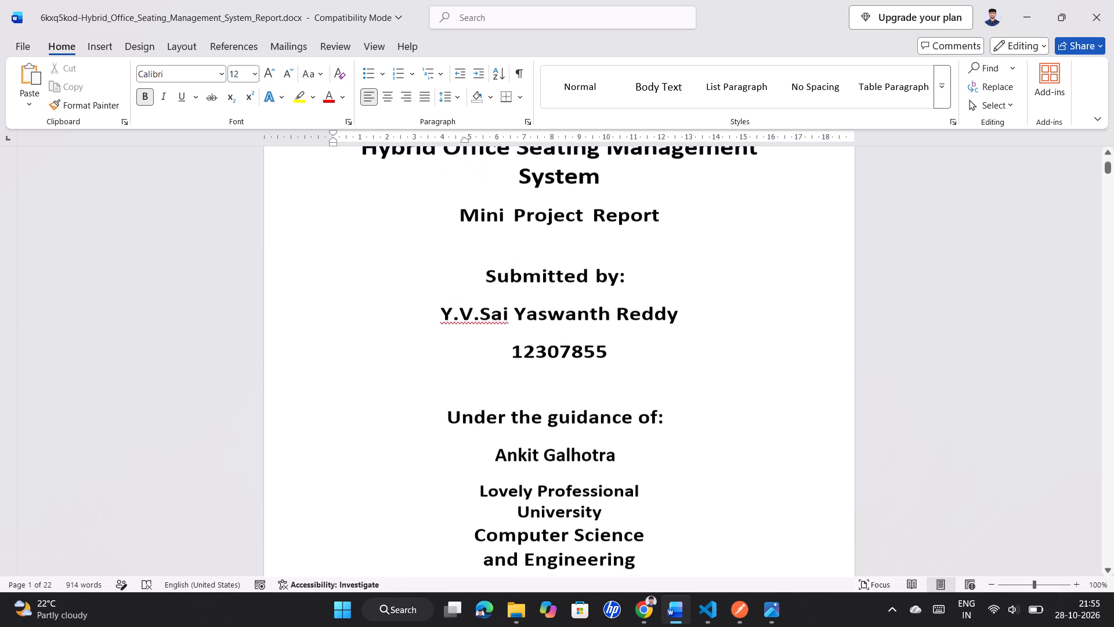
scroll(462, 448, up, 1)
click(490, 397)
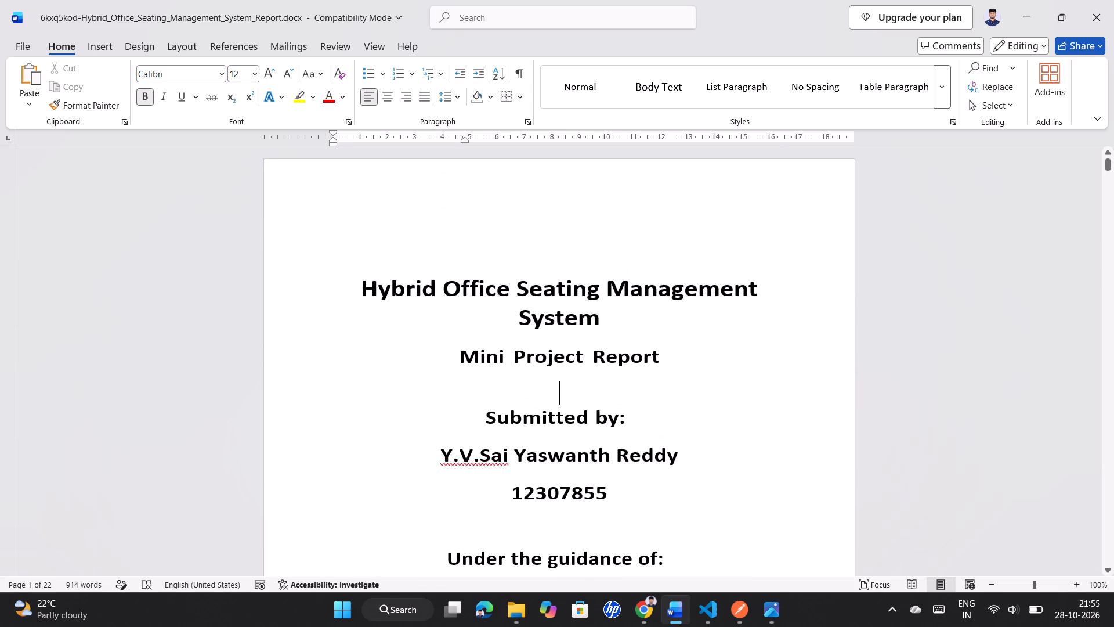
scroll(525, 431, down, 2)
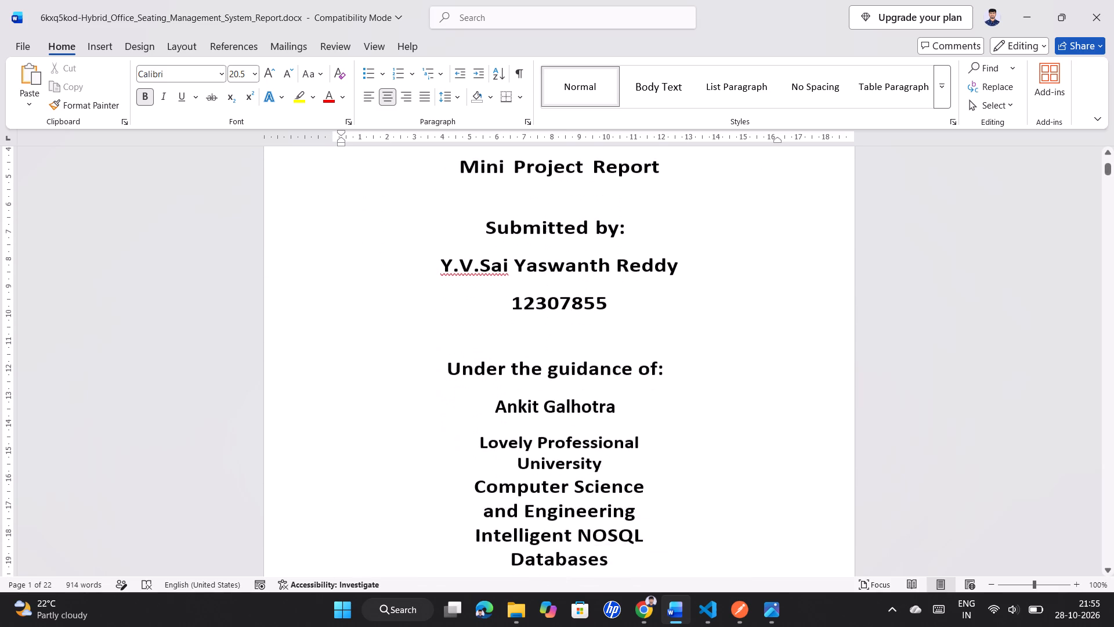
scroll(525, 431, down, 3)
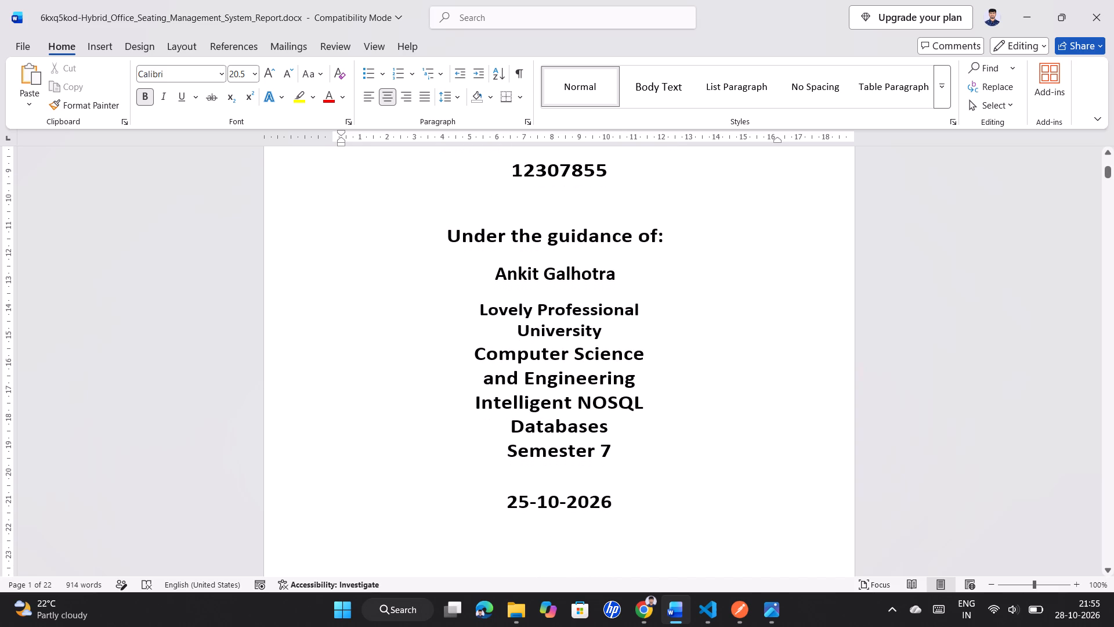
drag(609, 427, 480, 404)
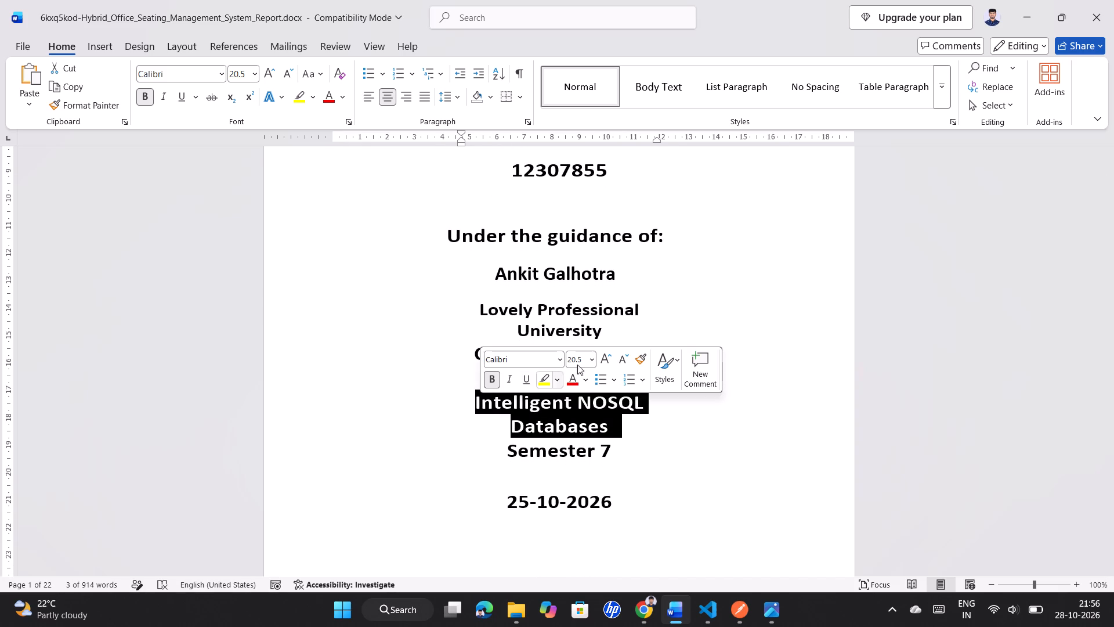
triple_click(621, 359)
click(621, 359)
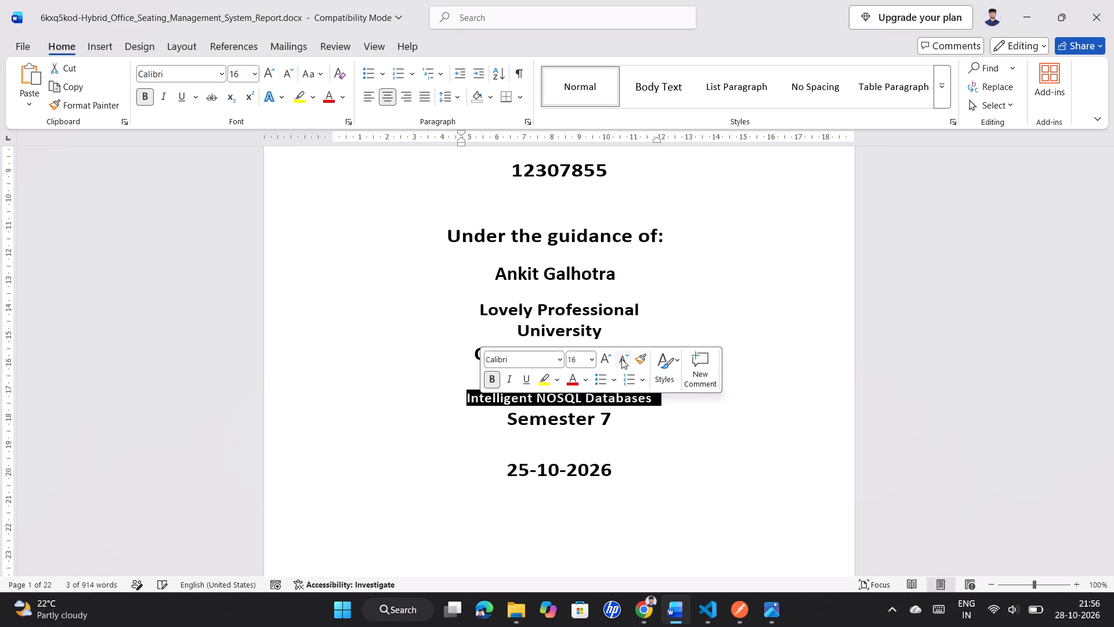
click(621, 359)
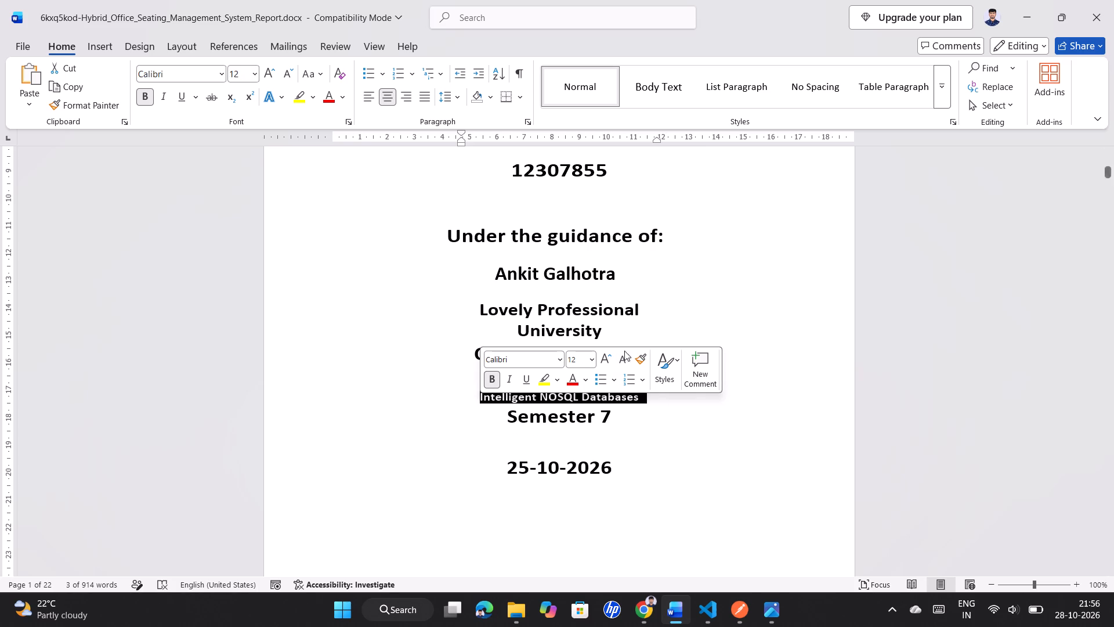
click(606, 360)
click(606, 360)
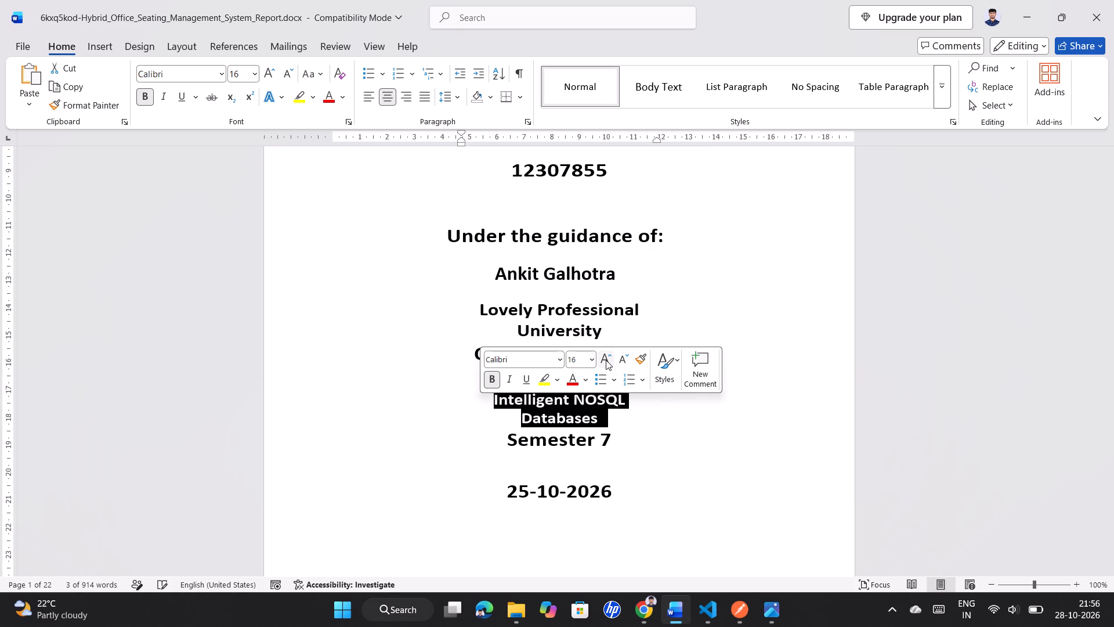
click(618, 360)
click(664, 316)
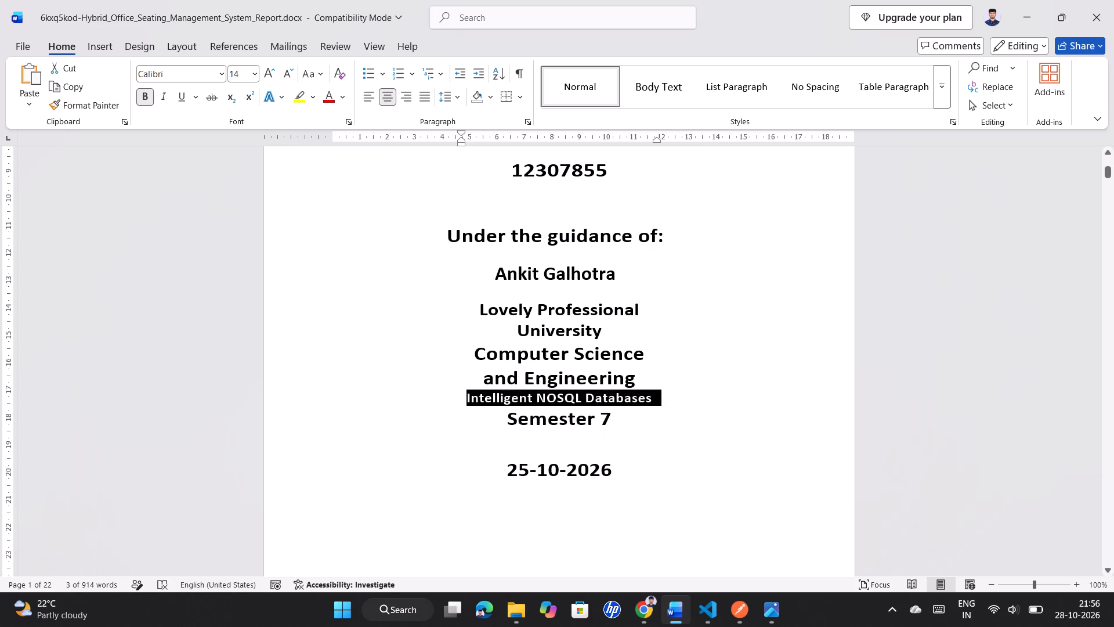
Set the font size of the "Computer Science and Engineering" line on the cover page to 12.
drag(642, 375, 508, 358)
triple_click(647, 314)
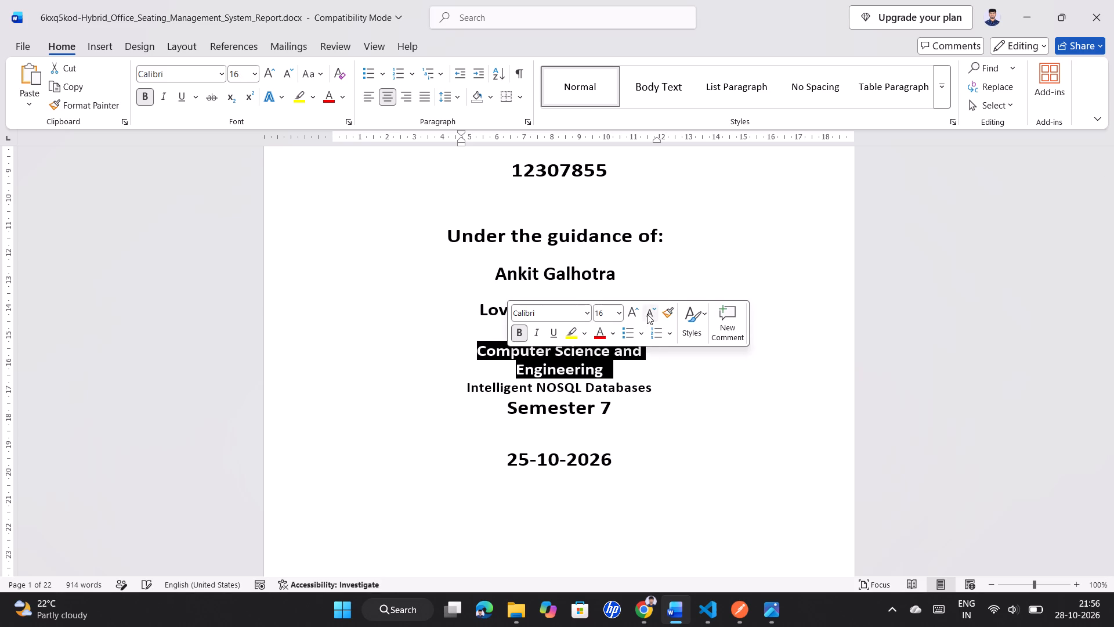
click(647, 314)
click(647, 314)
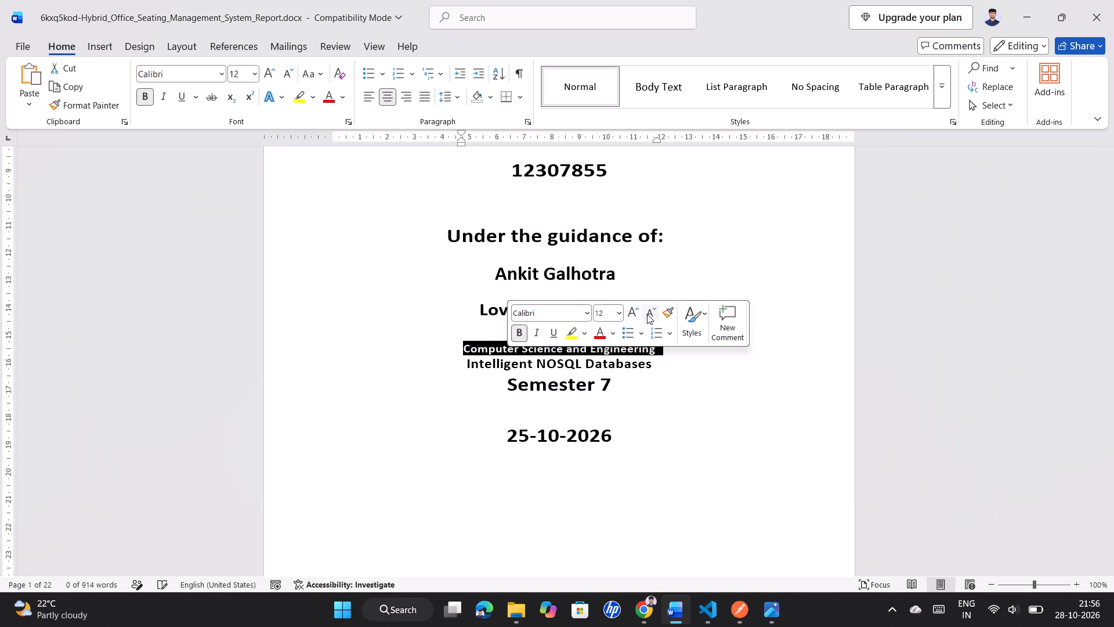
click(617, 283)
Reduce the font size of "Lovely Professional University" on the cover page so that it fits on one line.
drag(612, 329, 530, 313)
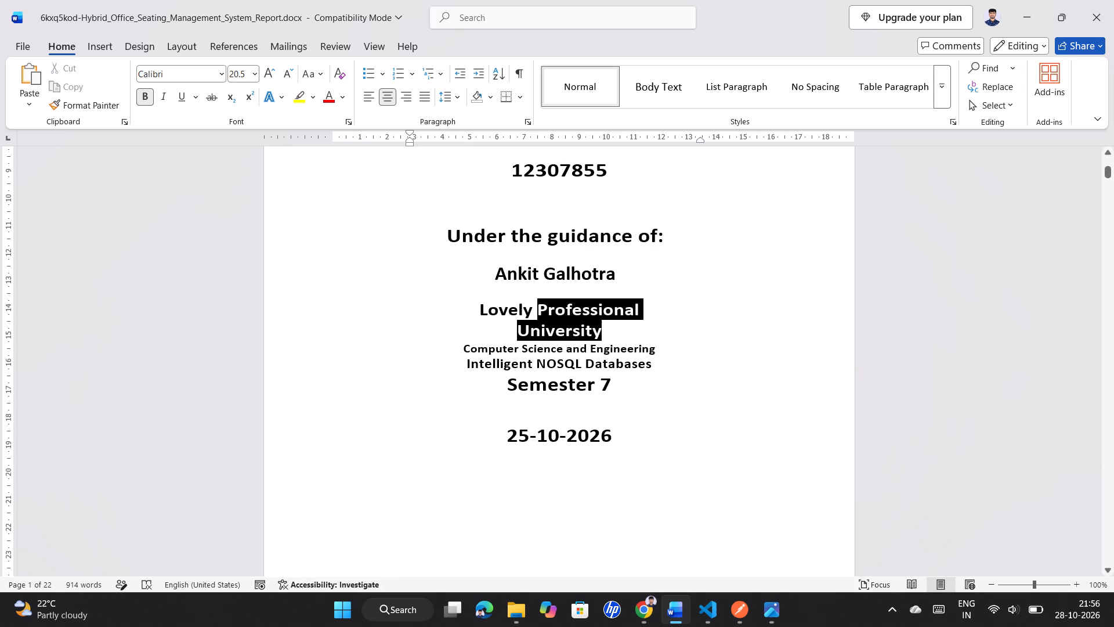
drag(530, 313, 509, 312)
triple_click(645, 266)
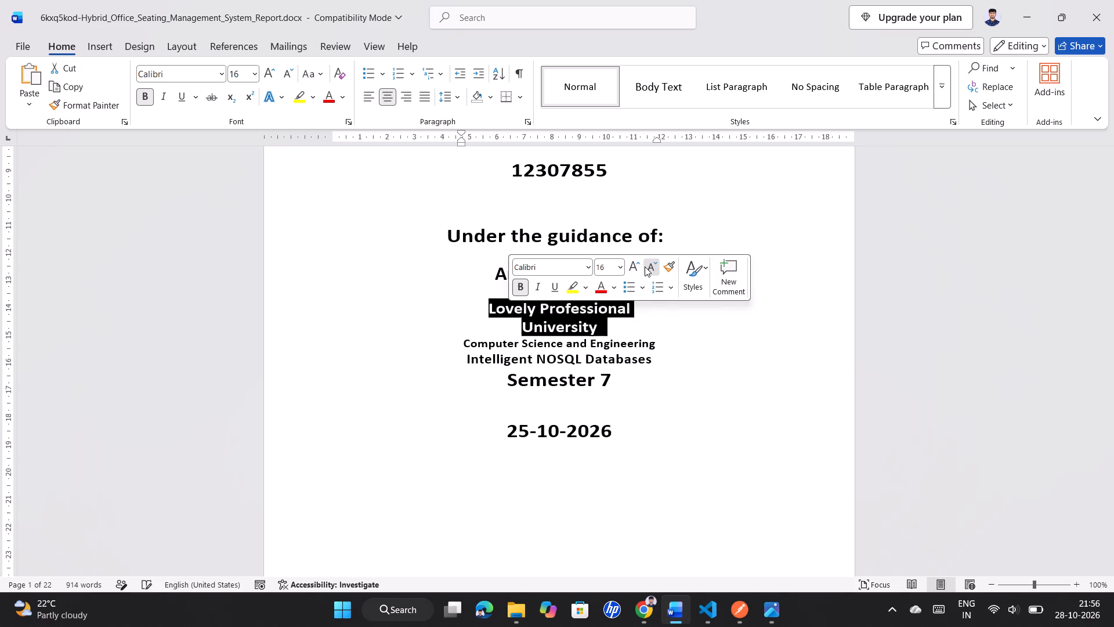
click(679, 334)
Change the capitalisation of "NOSQL" to "NoSql" in the course name line on the cover page.
scroll(605, 355, up, 1)
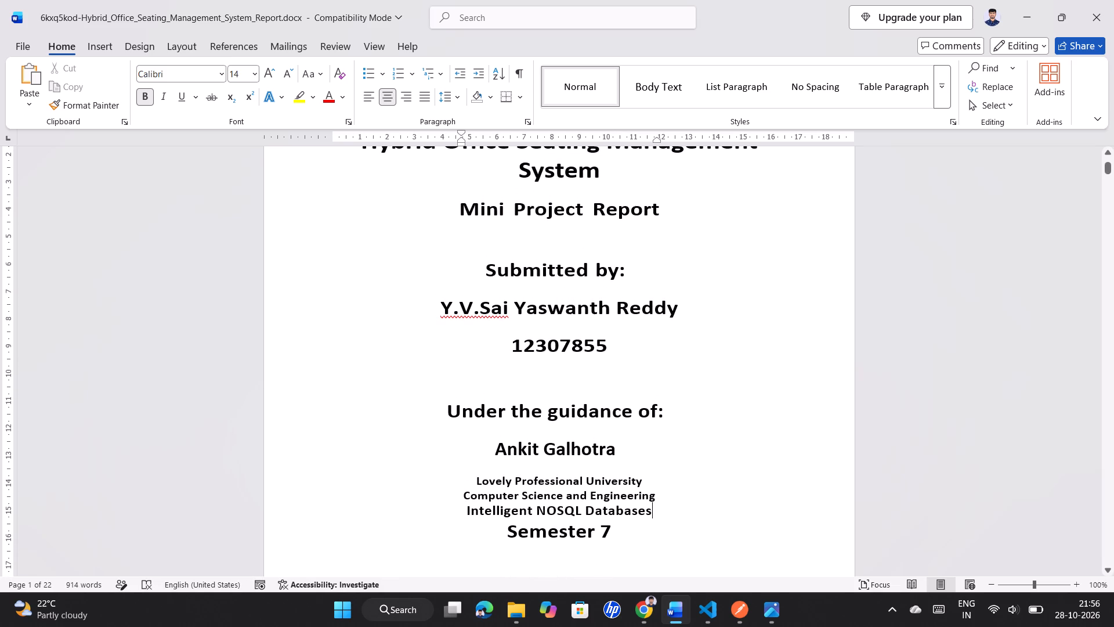
click(583, 514)
key(Left)
key(Left)
key(Left)
key(BackSpace)
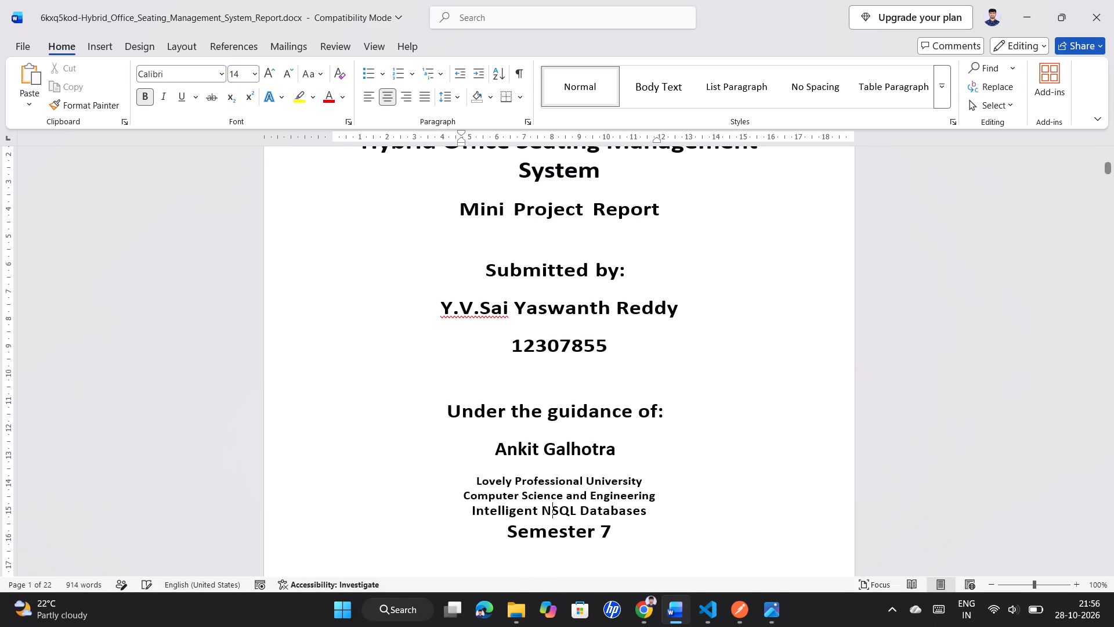
key(o)
key(Right)
key(Right)
key(Right)
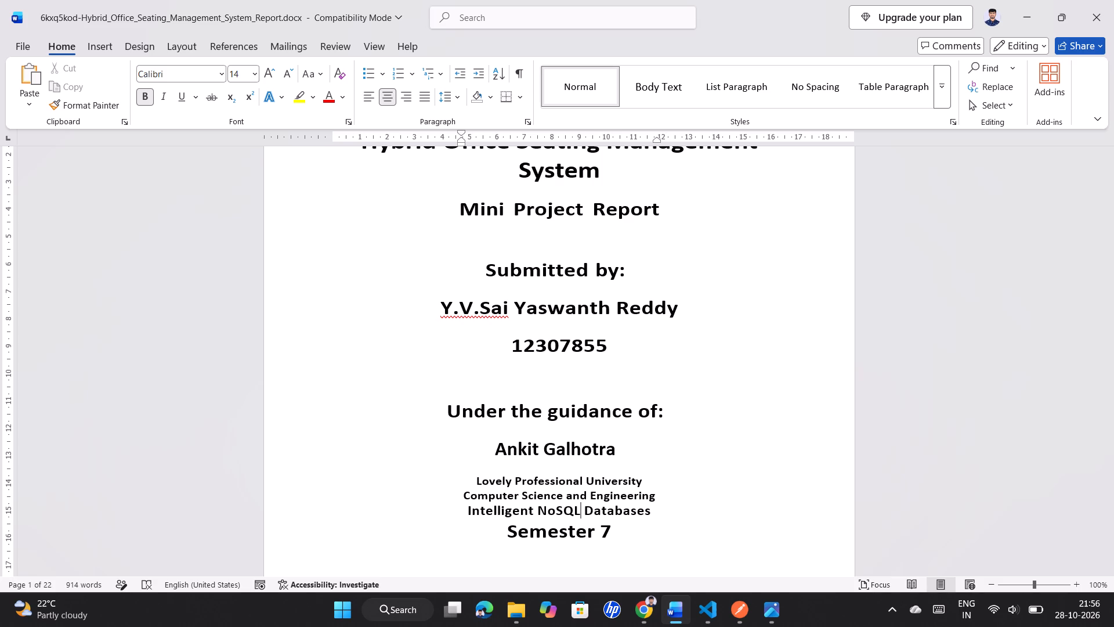
key(BackSpace)
key(BackSpace)
text(ql)
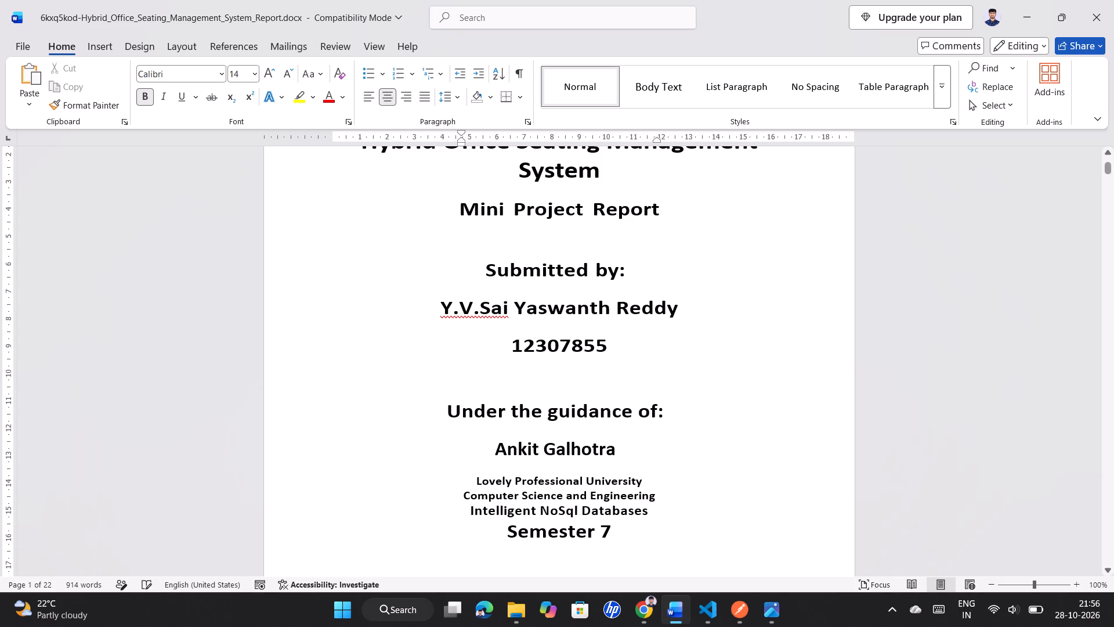
Review the cover page's text and spacing from the report title down to the date.
scroll(496, 515, up, 1)
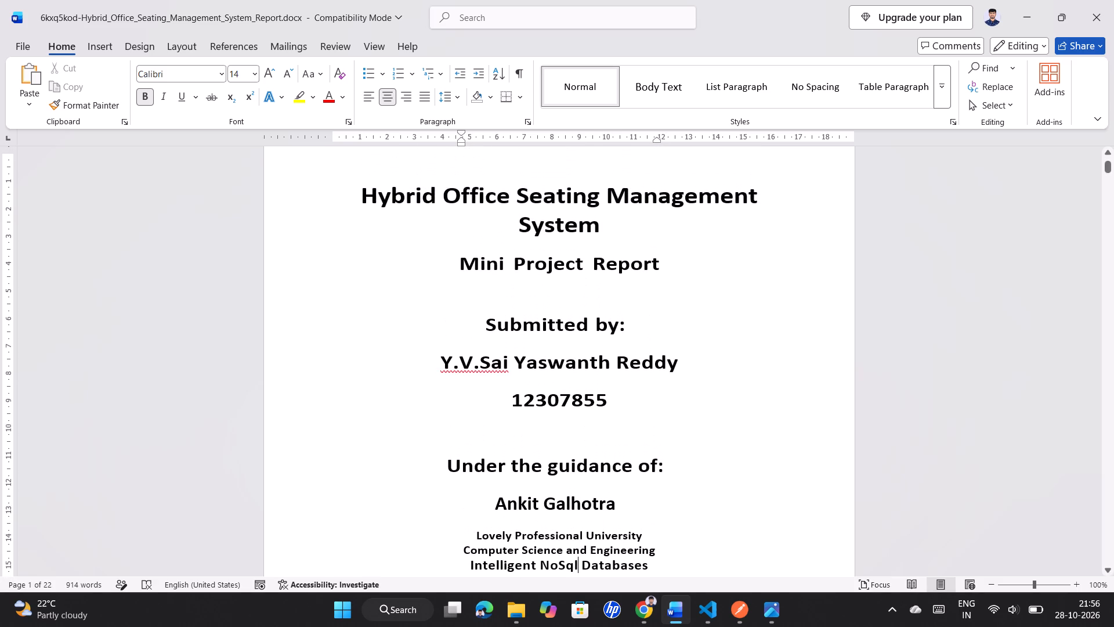
scroll(496, 515, down, 2)
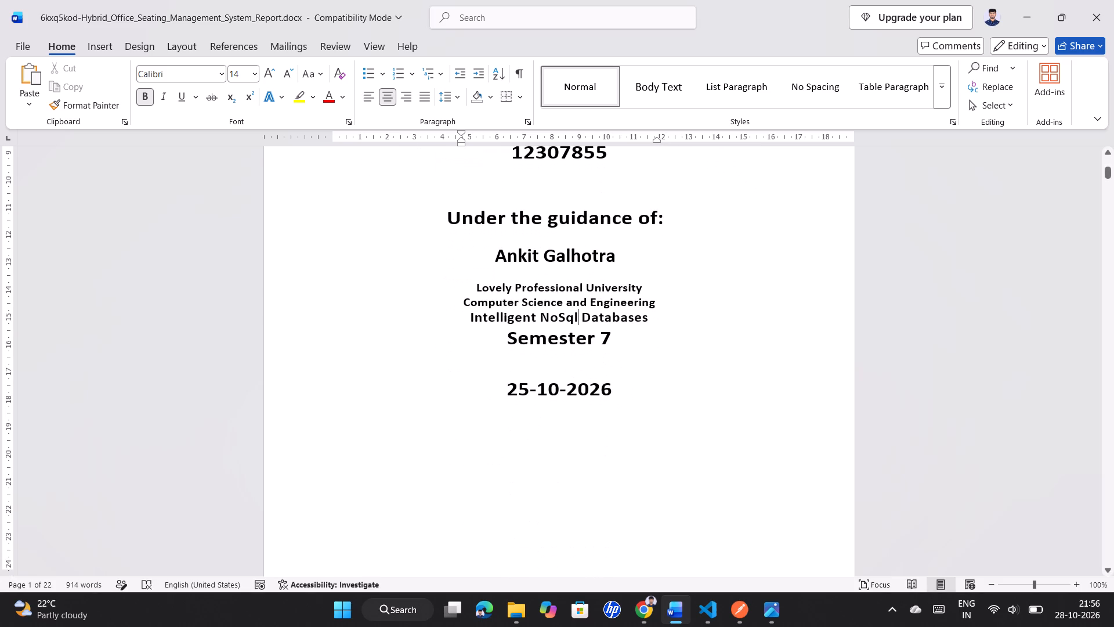
scroll(496, 515, down, 1)
click(659, 308)
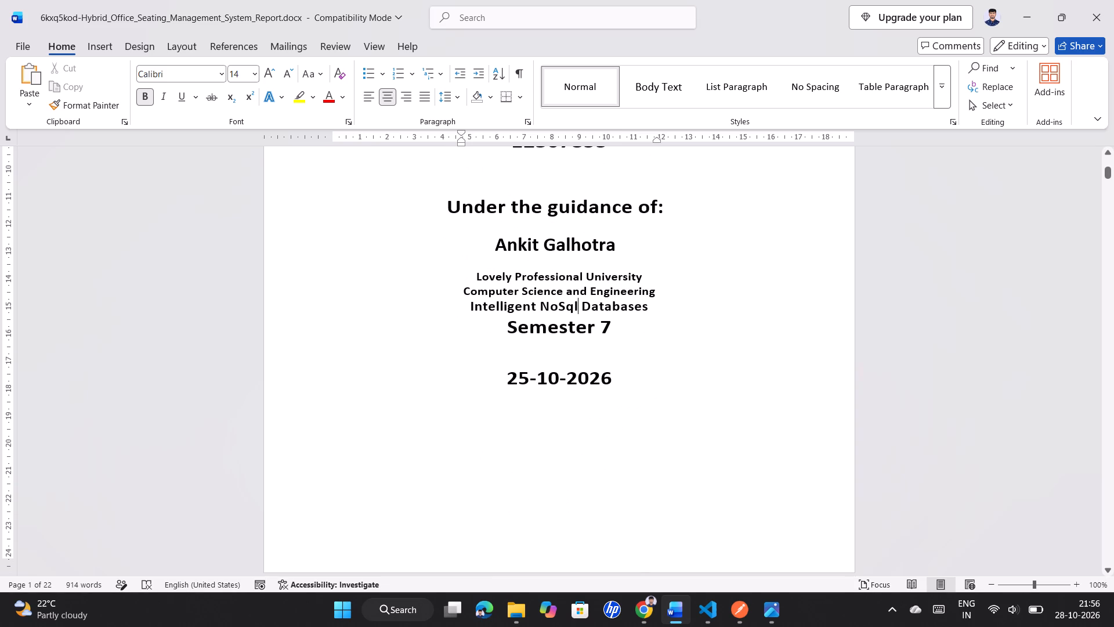
scroll(569, 362, up, 2)
scroll(569, 362, down, 1)
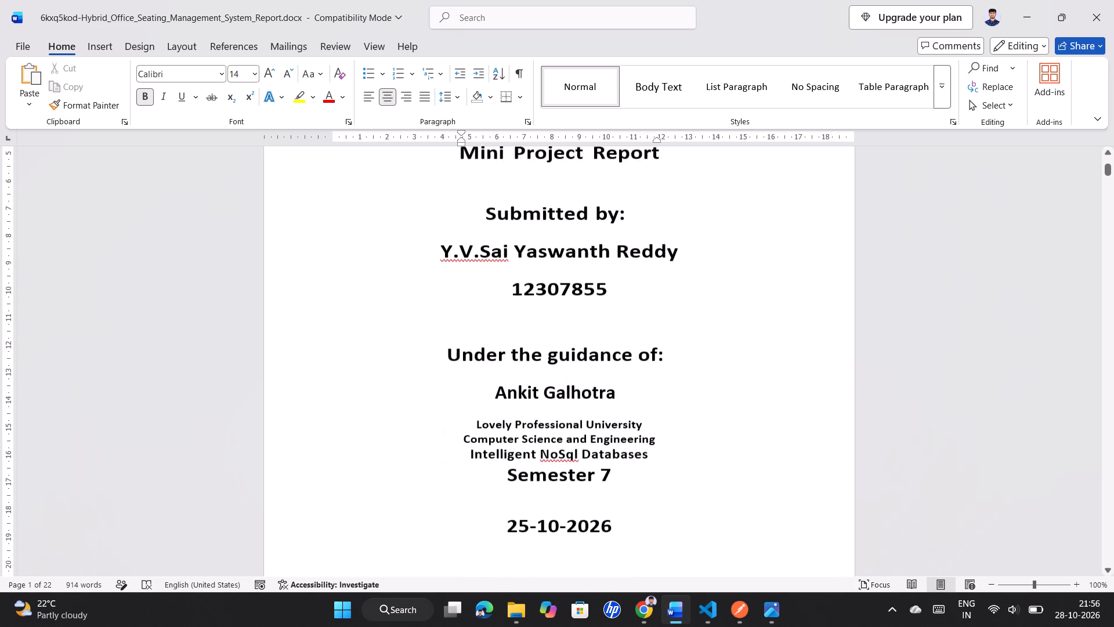
scroll(569, 362, down, 3)
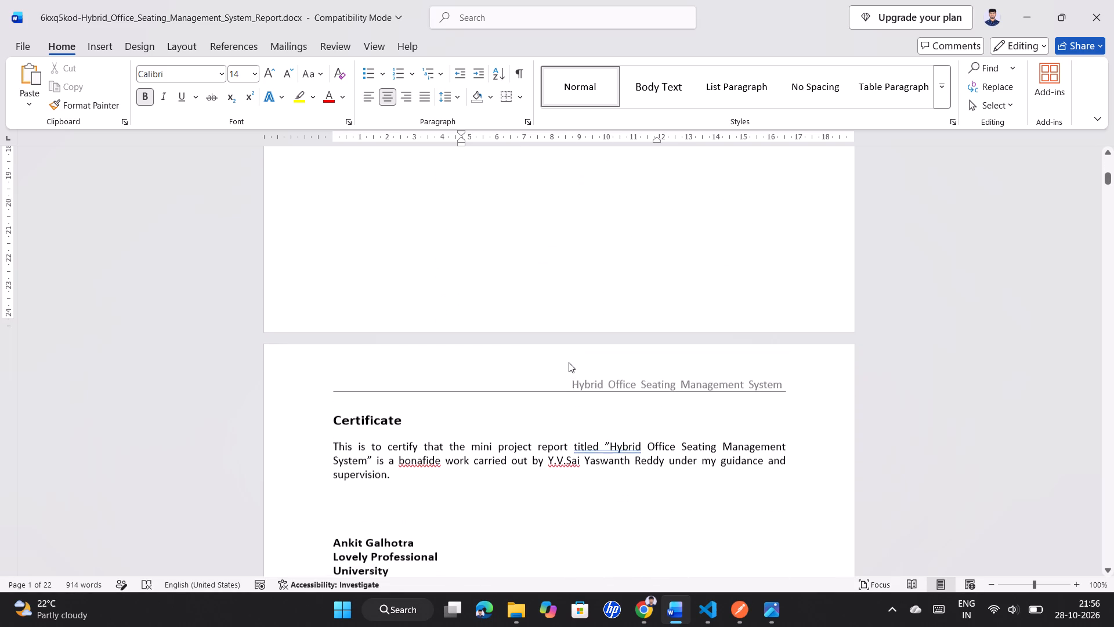
scroll(569, 362, up, 2)
click(535, 360)
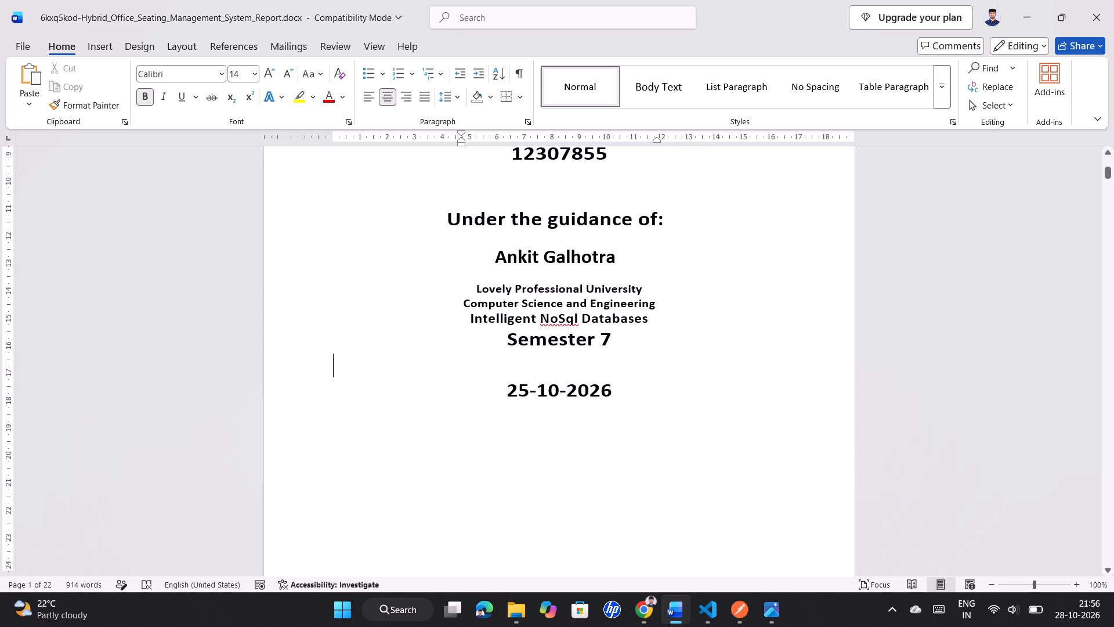
scroll(598, 362, up, 1)
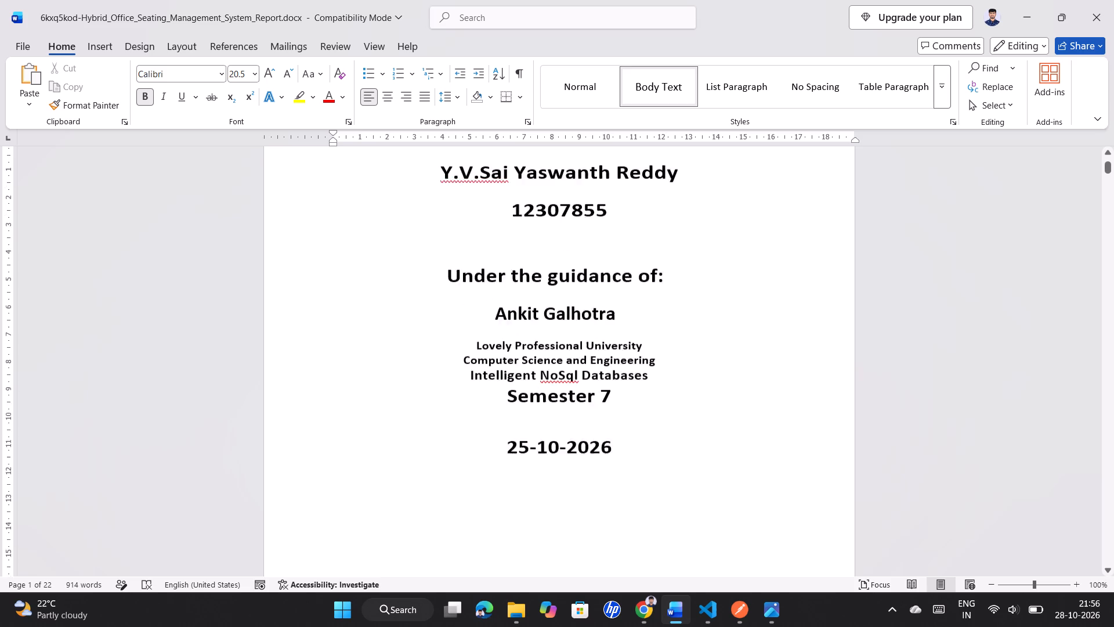
scroll(598, 362, up, 1)
scroll(598, 362, down, 2)
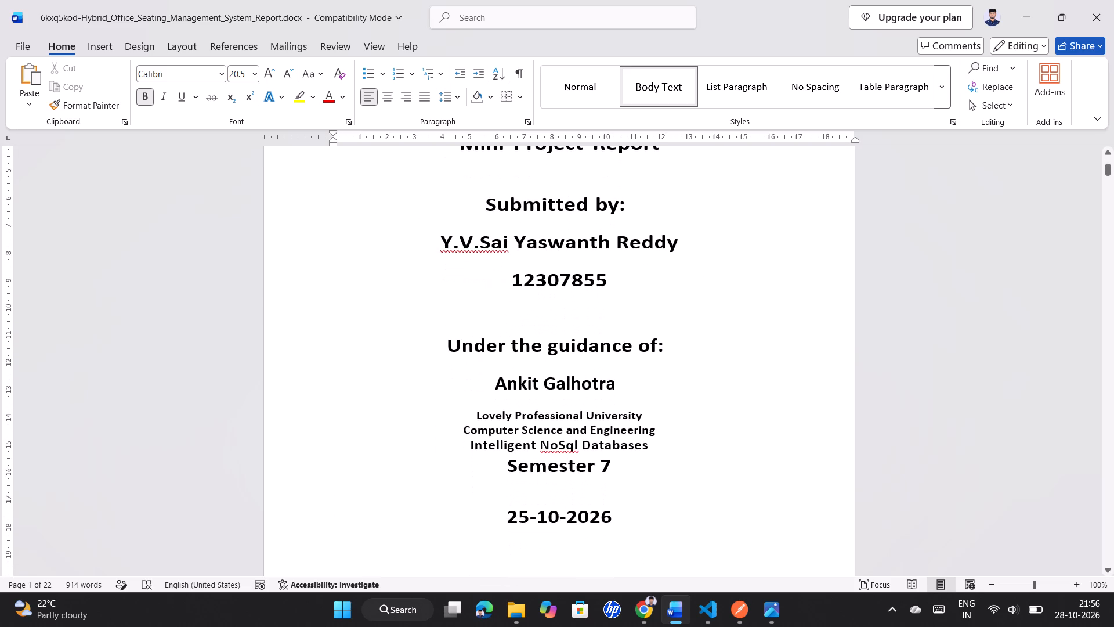
scroll(598, 362, down, 1)
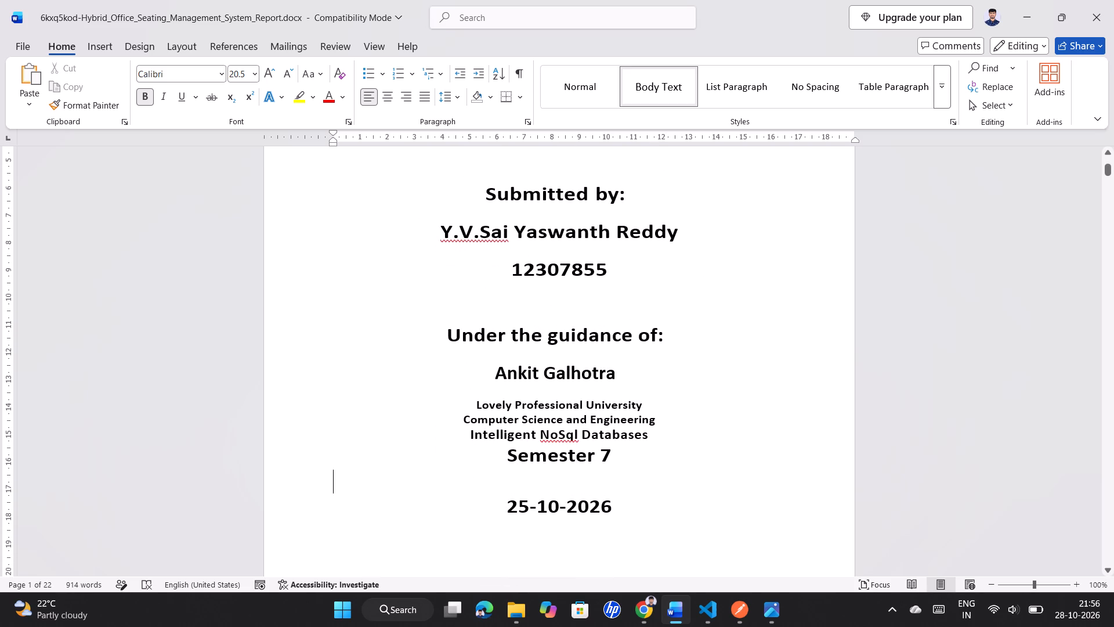
Recheck the cover page layout, comparing the two-line report title with the submission, guidance, university, semester and date lines.
scroll(598, 362, down, 2)
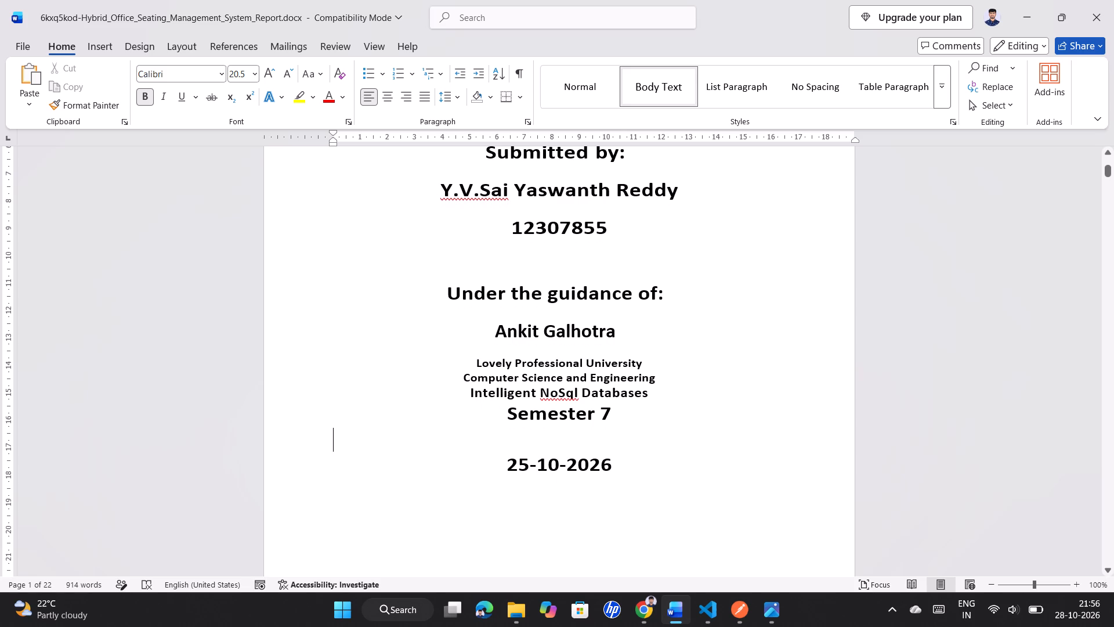
scroll(598, 362, up, 3)
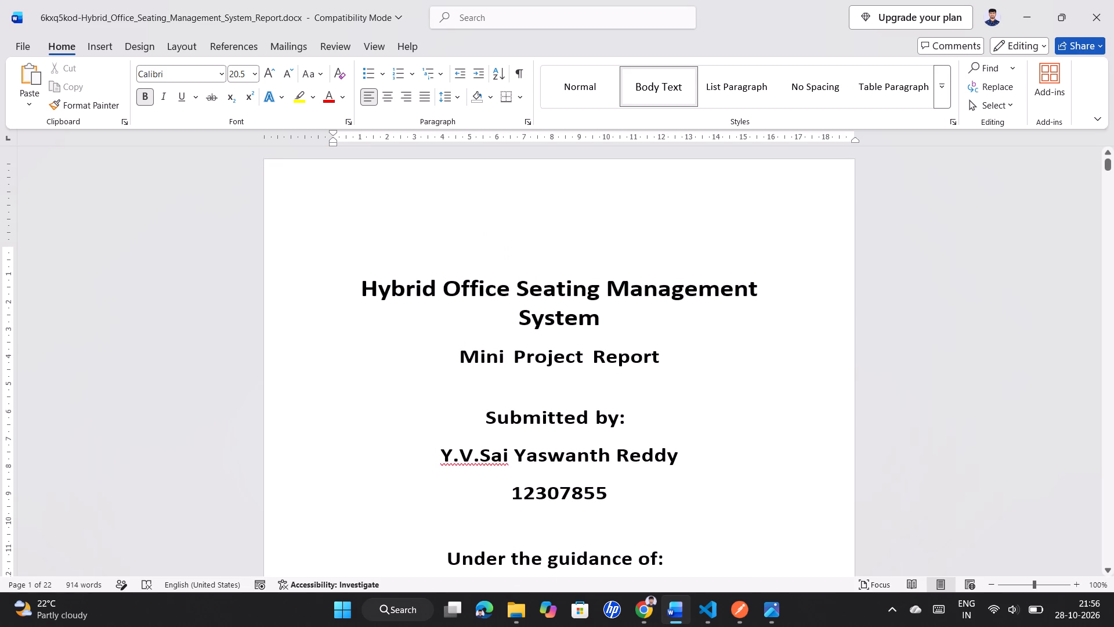
scroll(598, 362, down, 1)
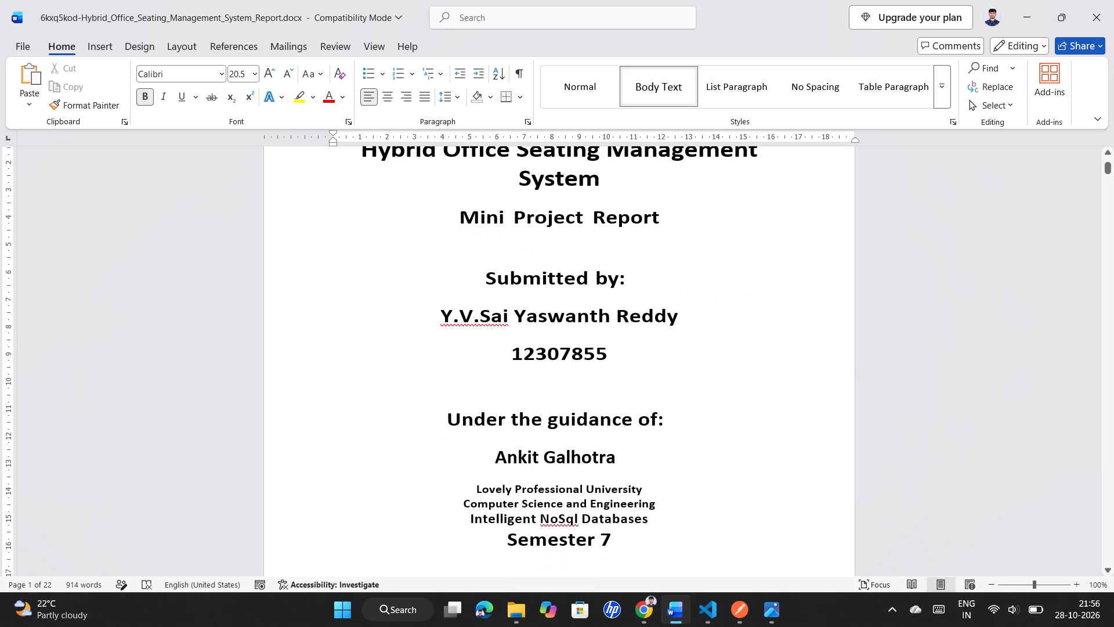
scroll(598, 362, up, 2)
drag(612, 321, 489, 291)
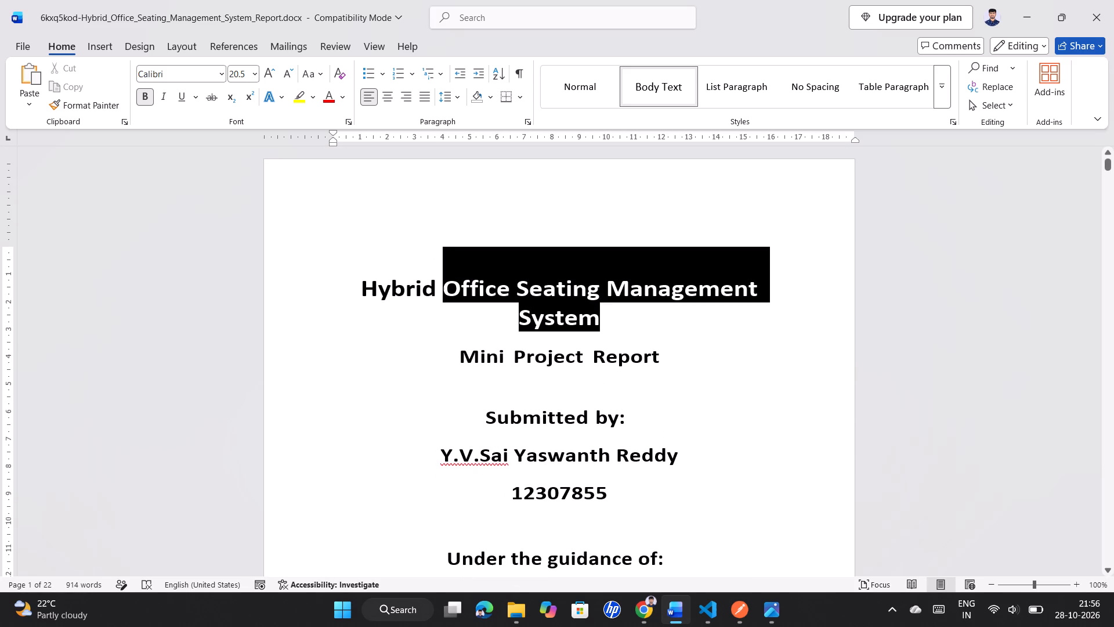
drag(489, 291, 393, 279)
click(399, 342)
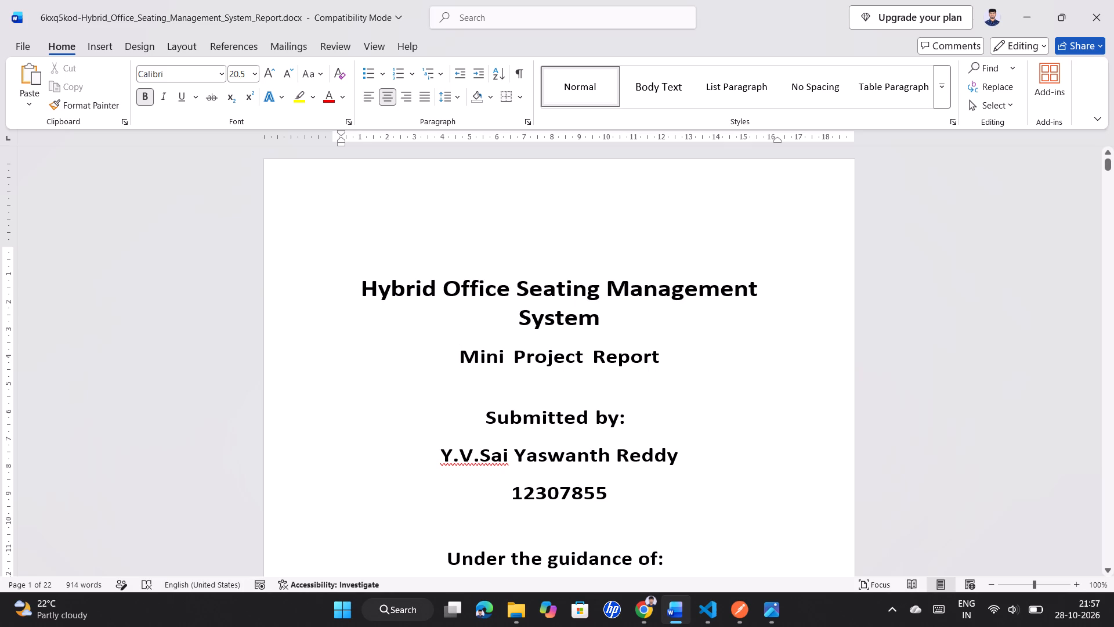